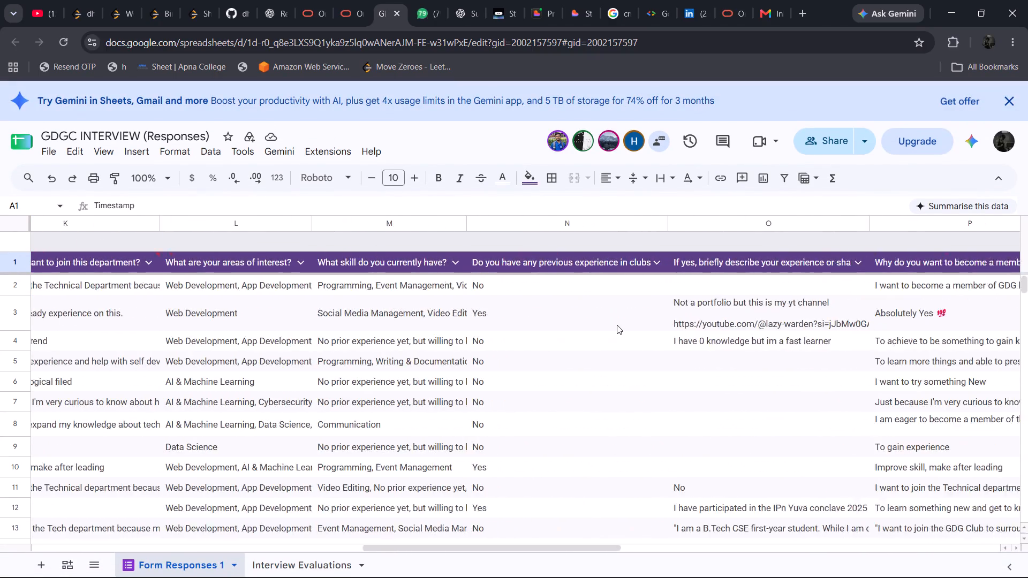
Look across the interview form responses, from the rating and selected/rejected columns to the applicants' names, roll numbers and attendance.
scroll(617, 325, "left", 11)
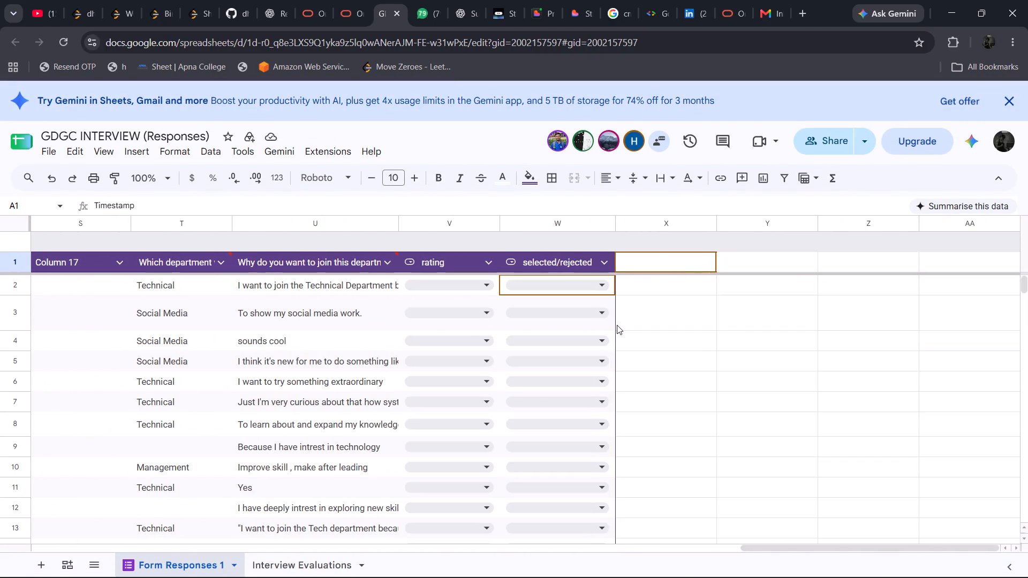
scroll(495, 346, "right", 20)
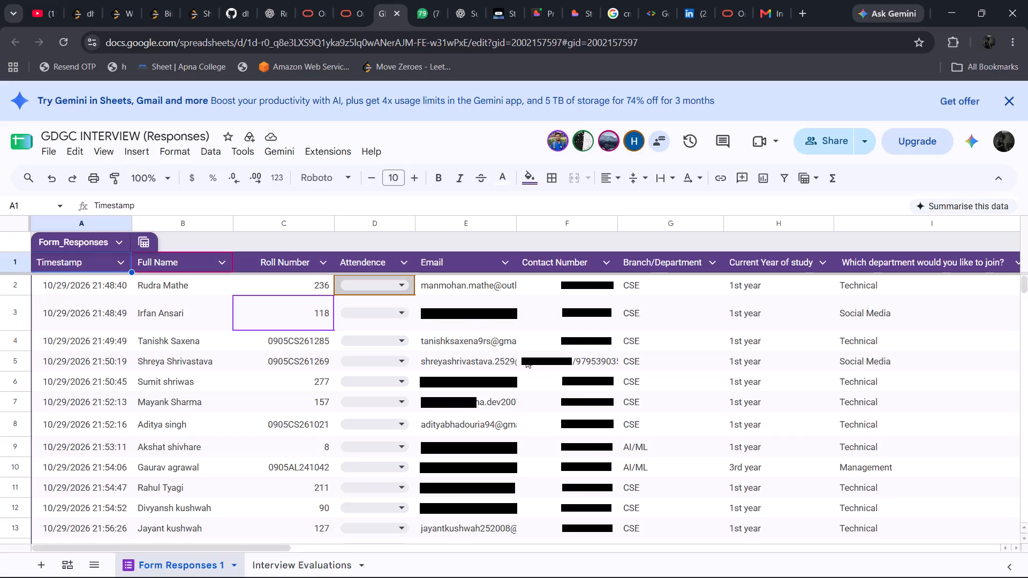
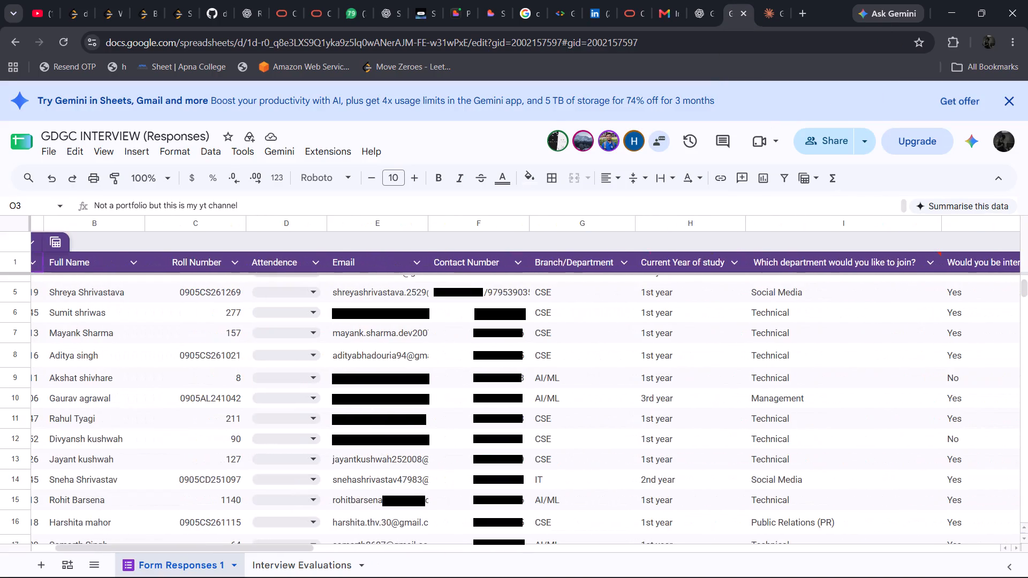
scroll(482, 309, "left", 2)
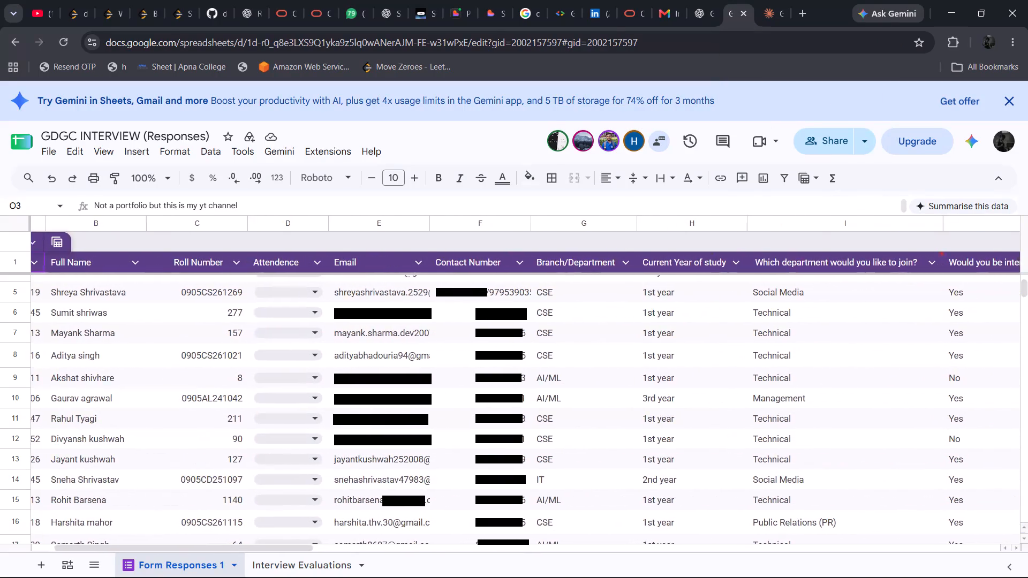
scroll(482, 309, "left", 7)
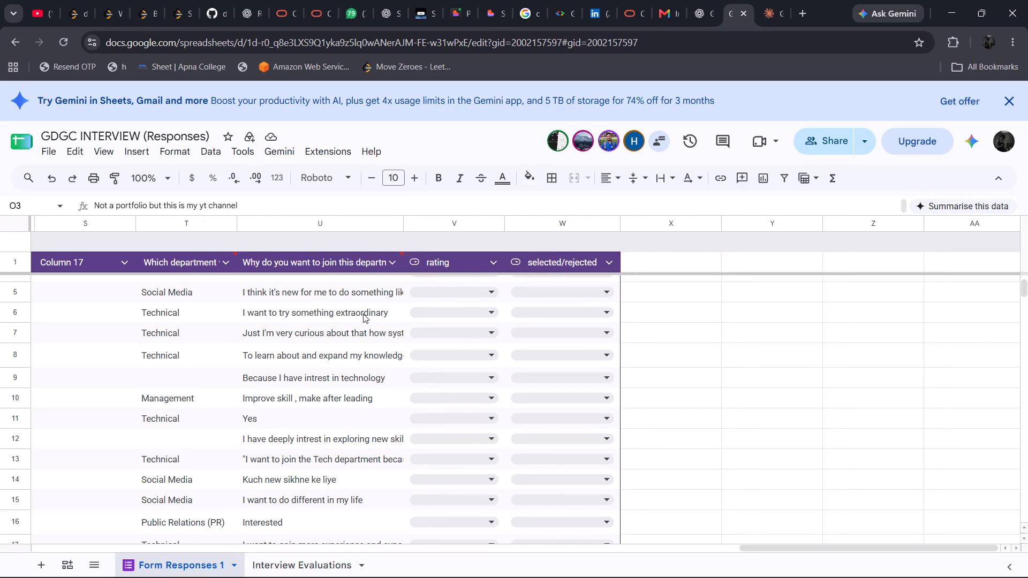
scroll(363, 314, "right", 8)
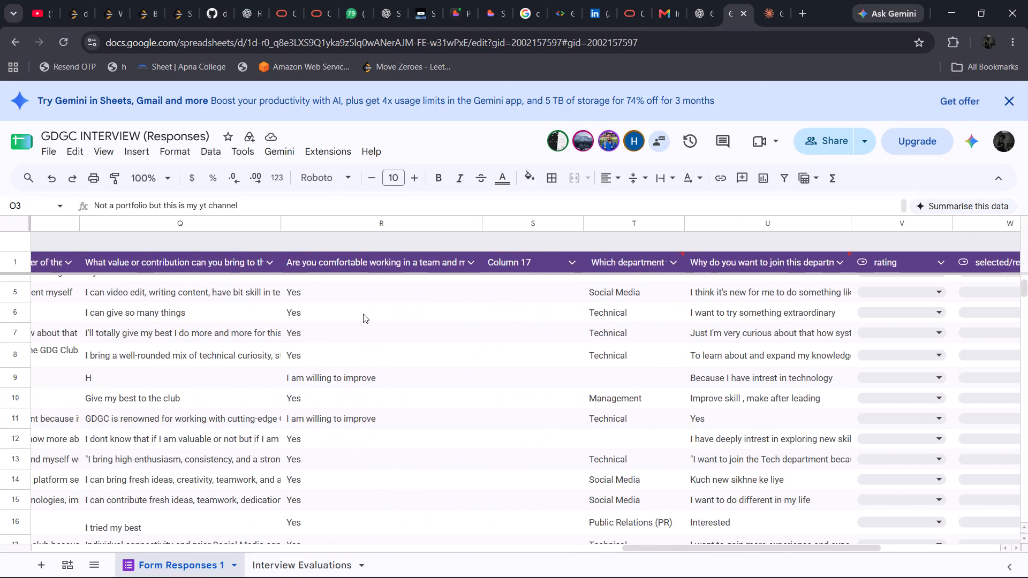
scroll(363, 314, "right", 5)
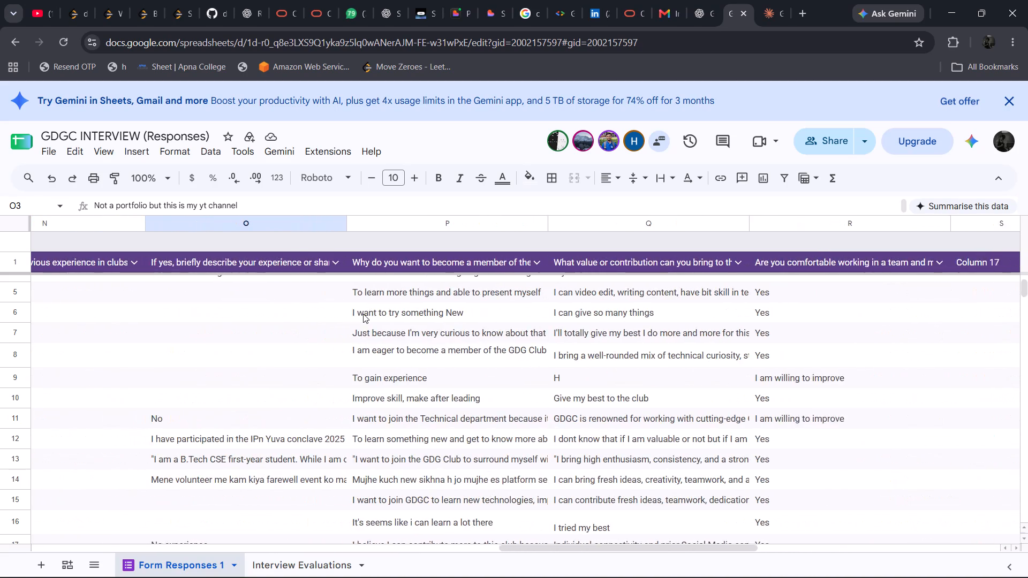
scroll(363, 314, "right", 3)
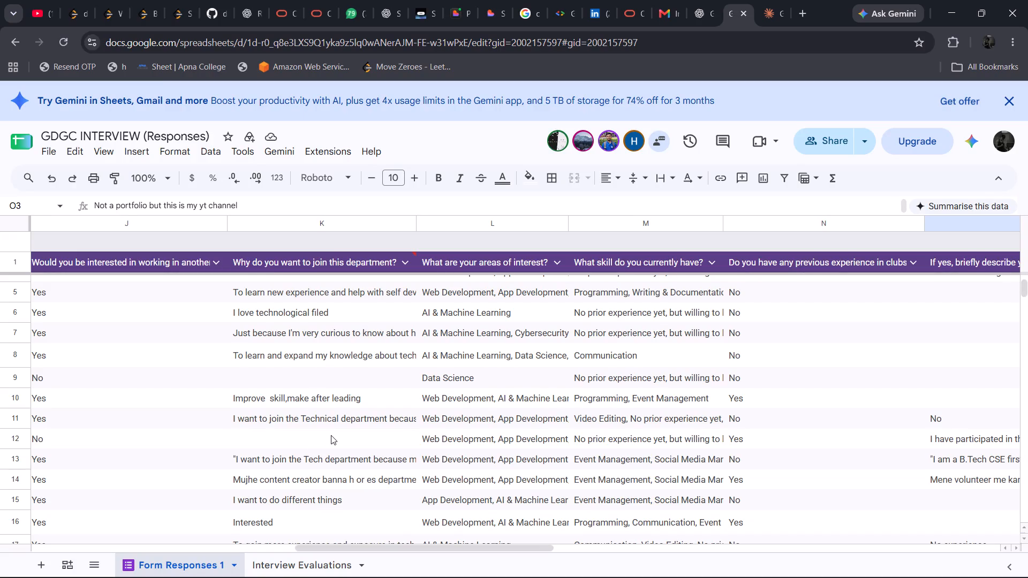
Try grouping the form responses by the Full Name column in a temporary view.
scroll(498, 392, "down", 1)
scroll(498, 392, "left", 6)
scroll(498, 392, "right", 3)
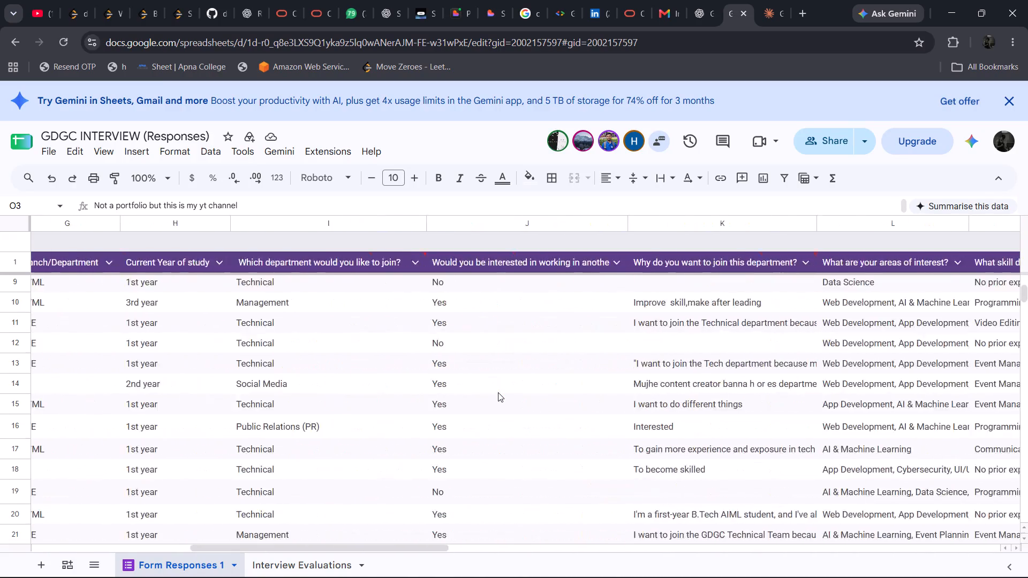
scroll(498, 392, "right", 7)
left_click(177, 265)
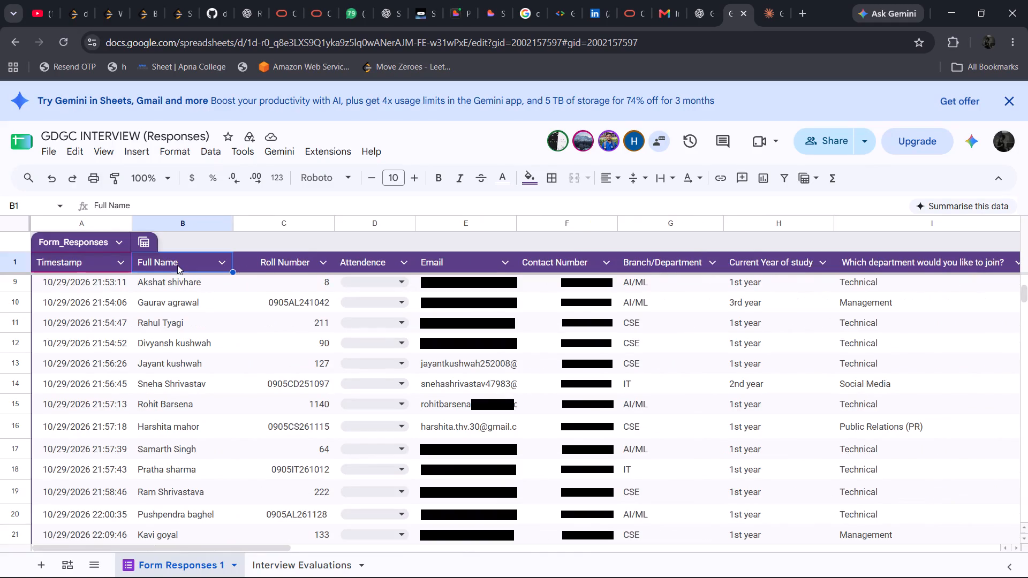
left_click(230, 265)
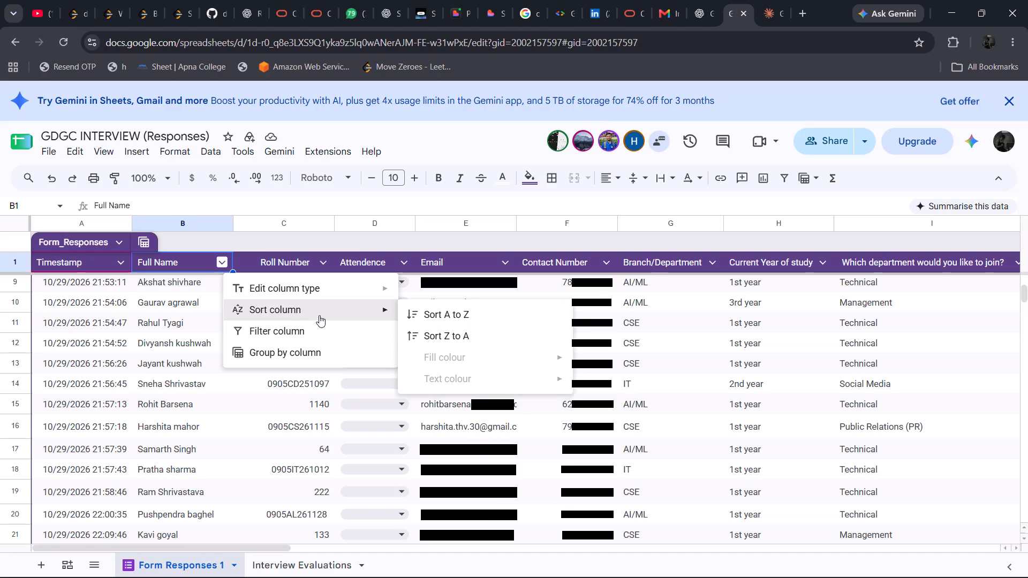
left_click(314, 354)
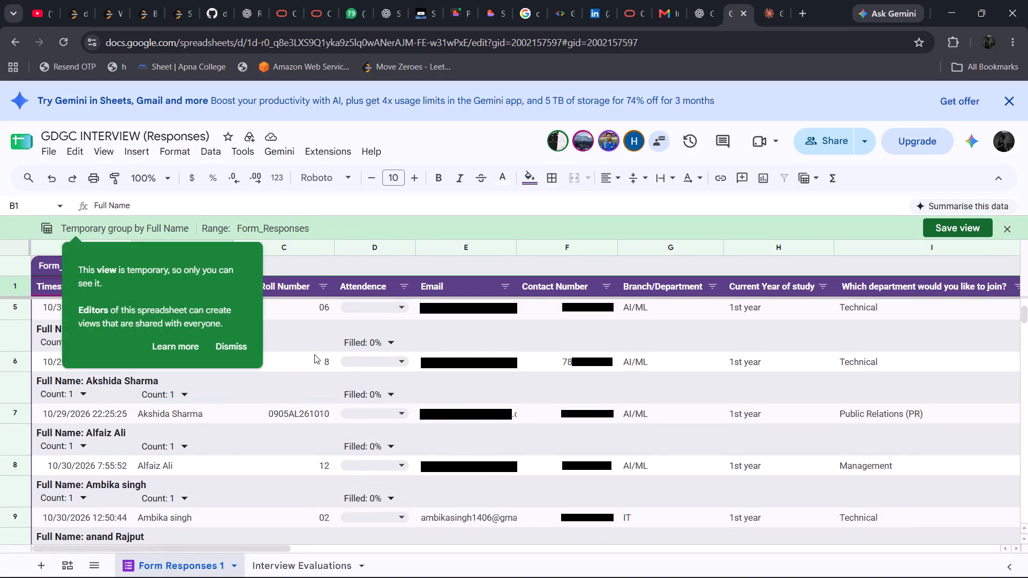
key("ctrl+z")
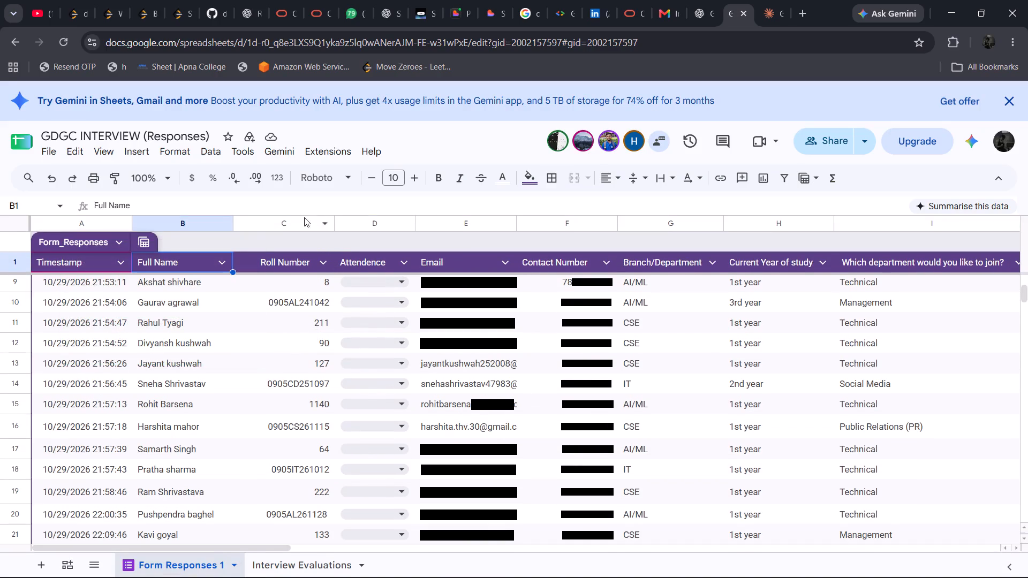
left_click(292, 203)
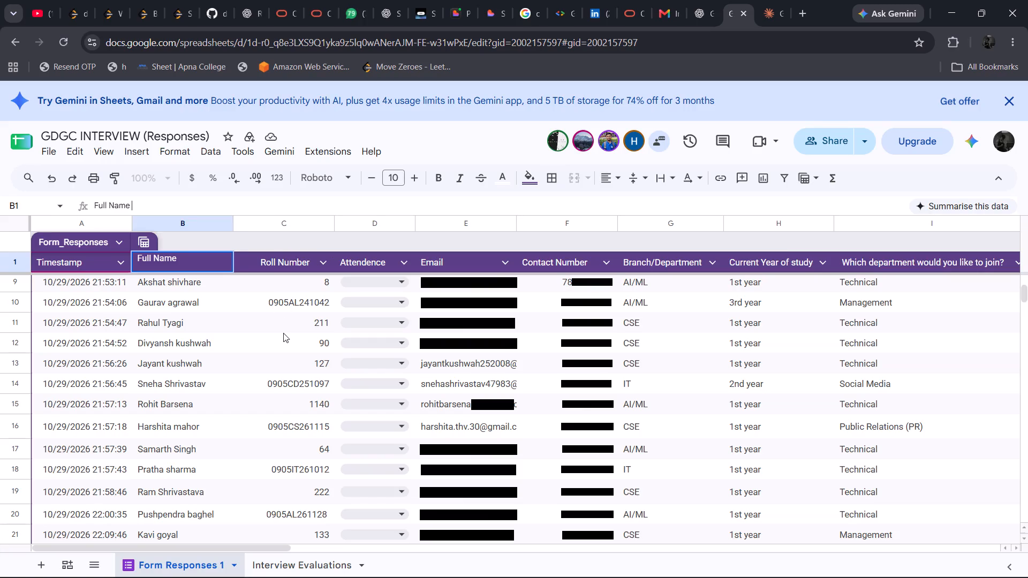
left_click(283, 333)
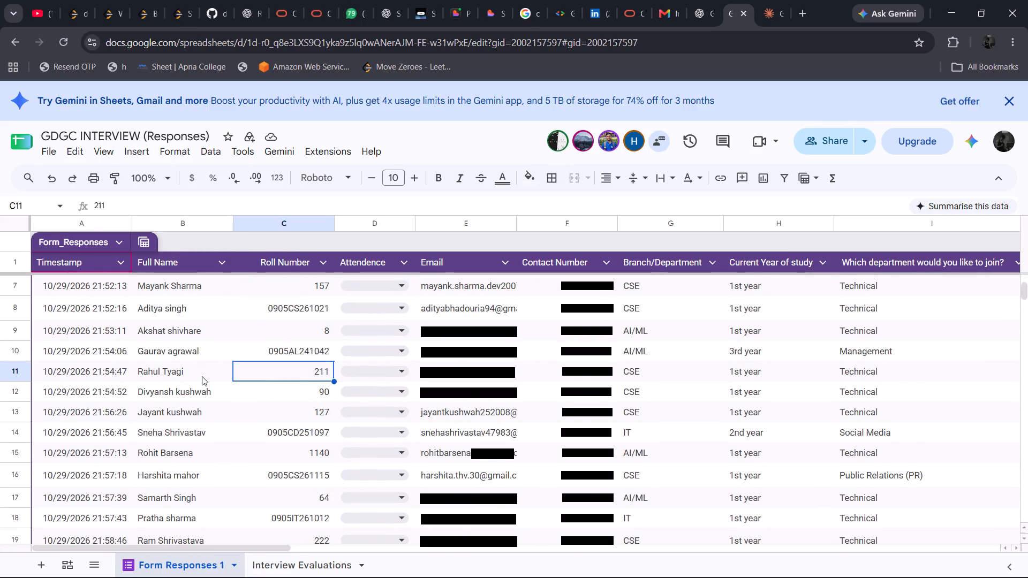
Search the responses sheet for "jay" to locate an applicant's row, and close the search.
scroll(201, 376, "up", 5)
scroll(201, 376, "down", 2)
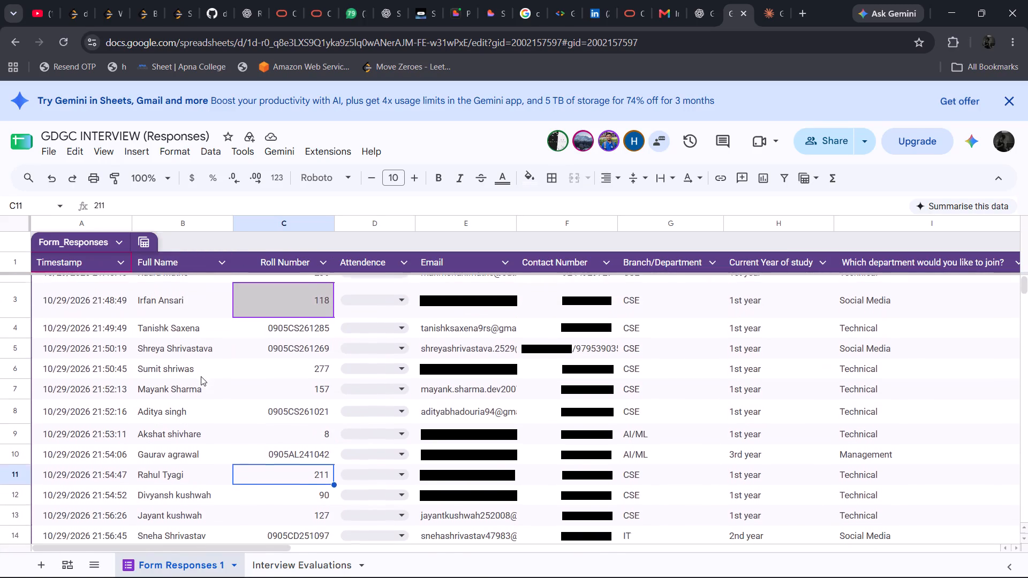
scroll(201, 376, "down", 1)
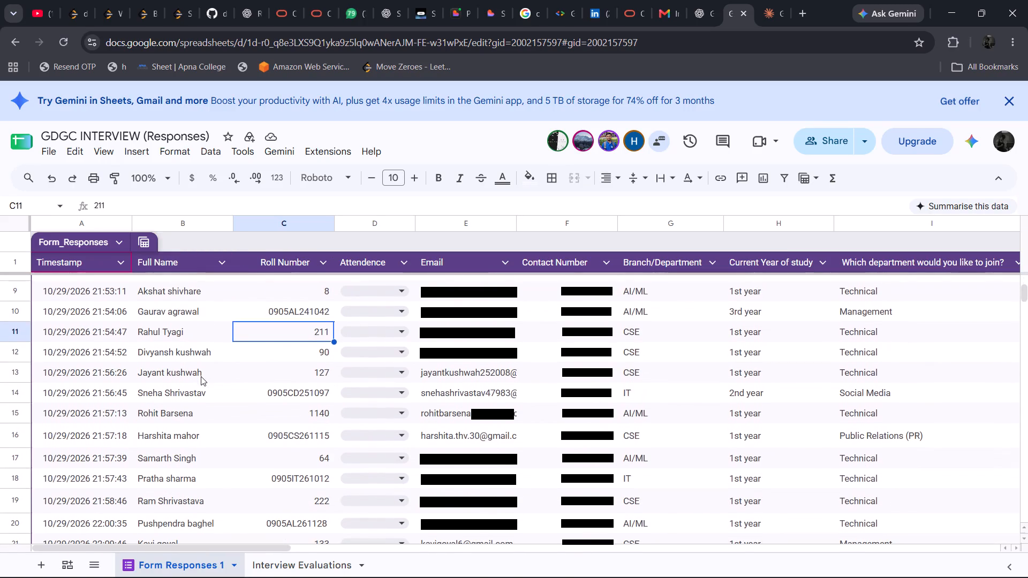
key("ctrl+f")
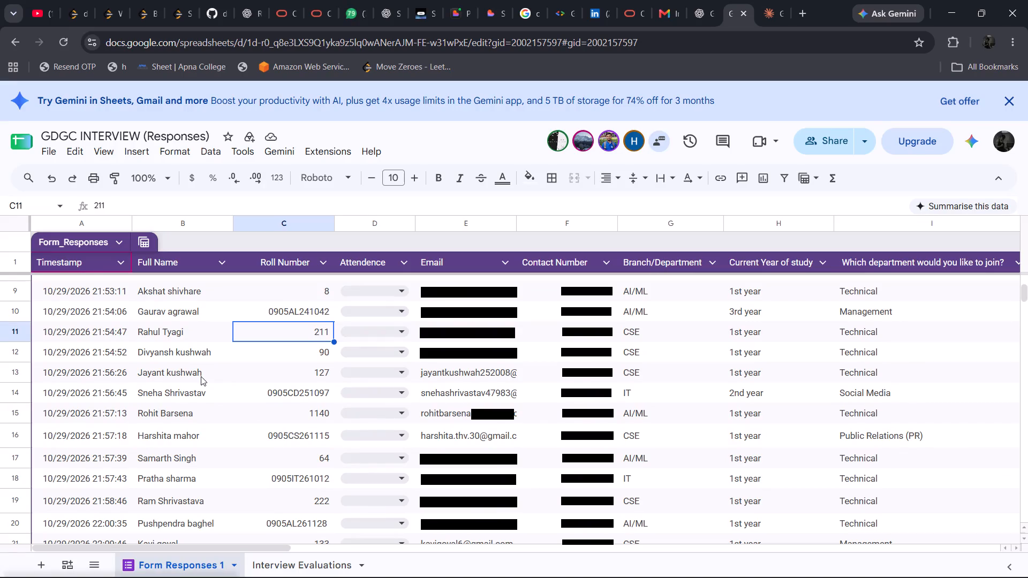
type("jay")
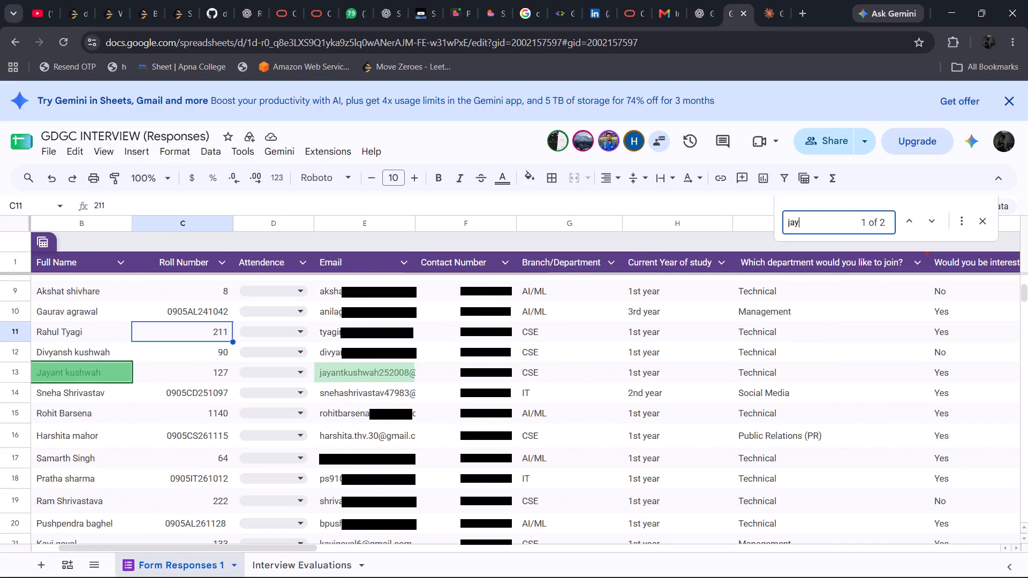
scroll(75, 439, "right", 6)
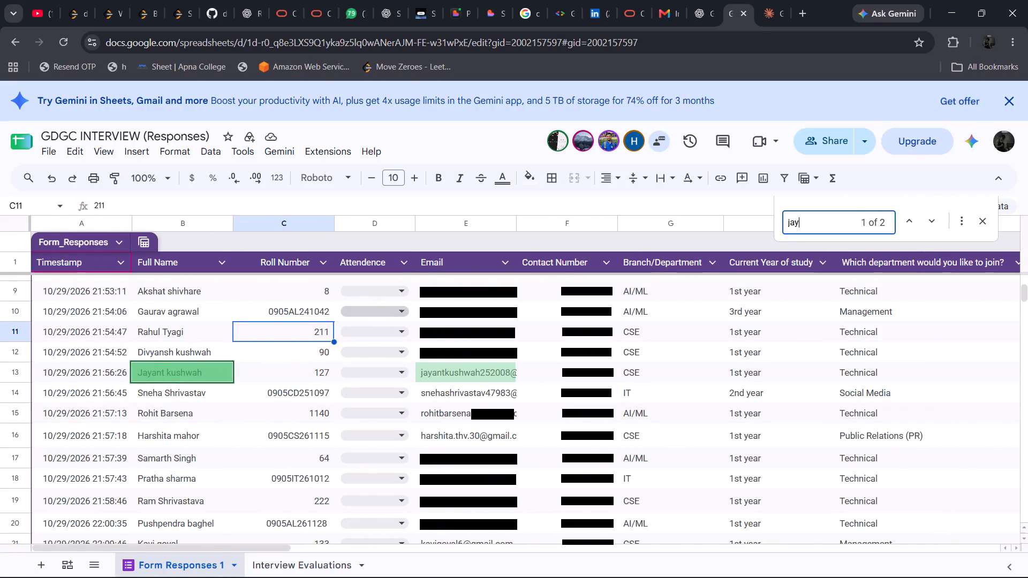
left_click(984, 220)
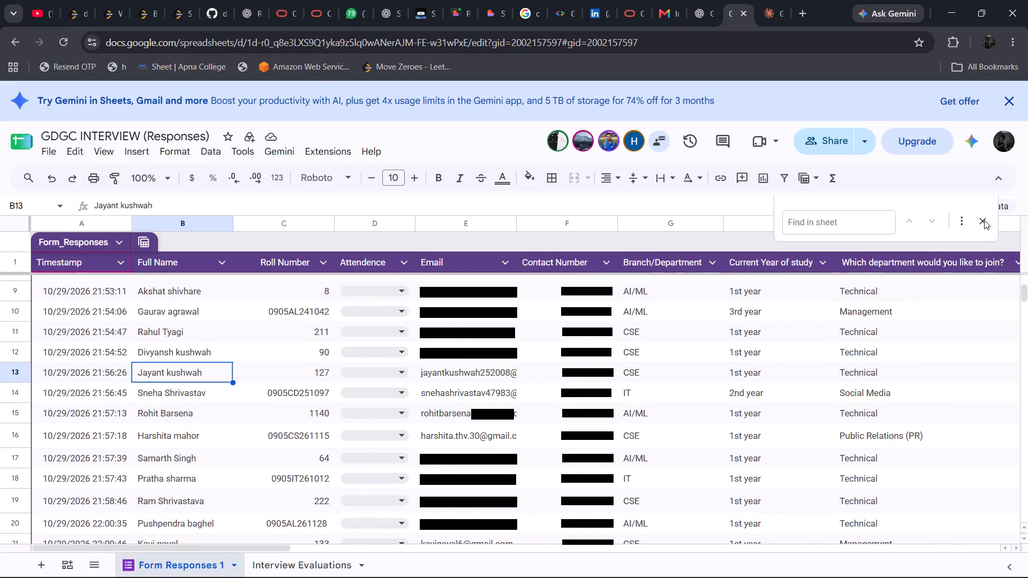
scroll(517, 338, "up", 6)
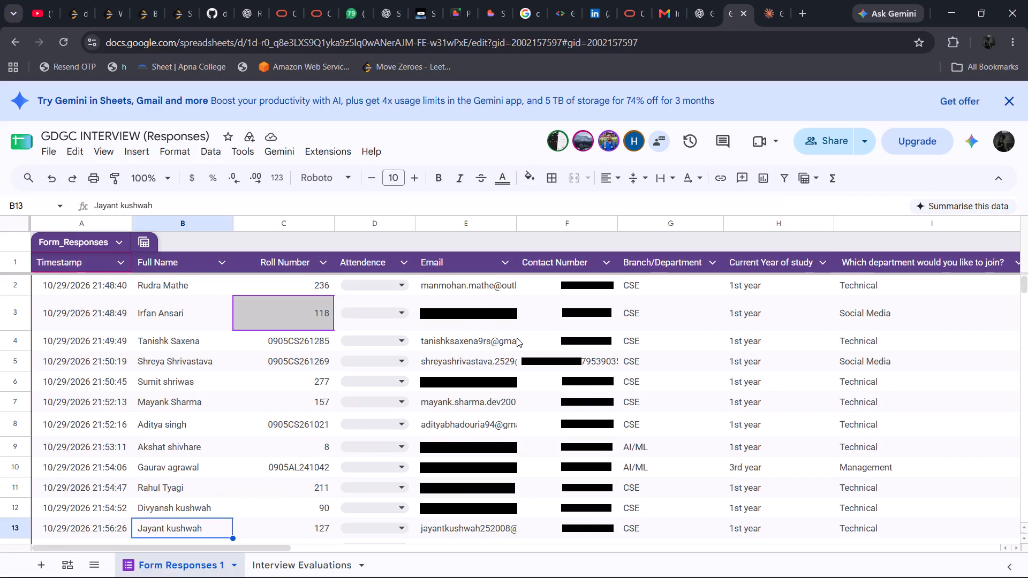
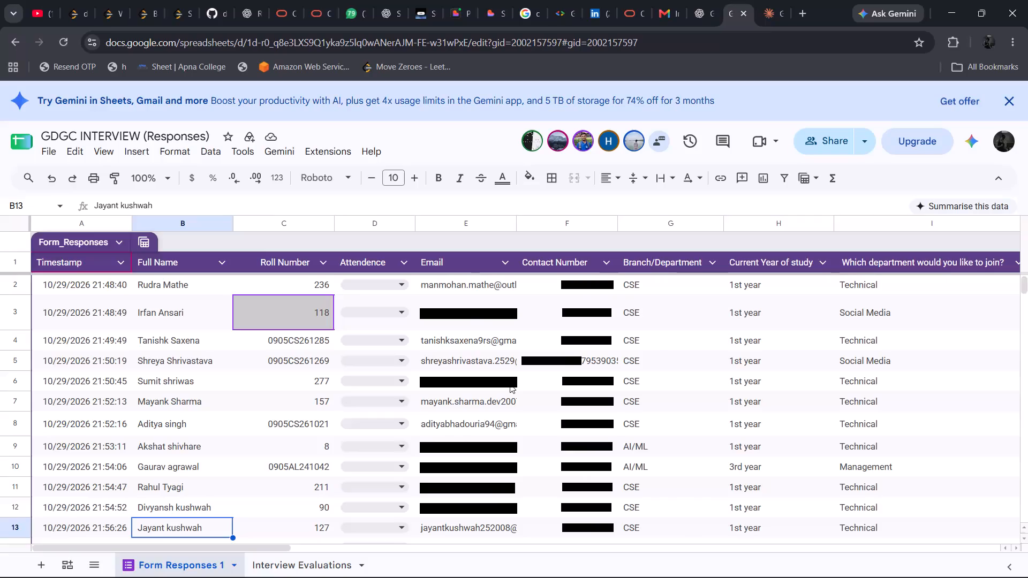
Examine the response columns across the sheet, through to the rating, selected/rejected and department to be selected columns.
scroll(510, 384, "left", 1)
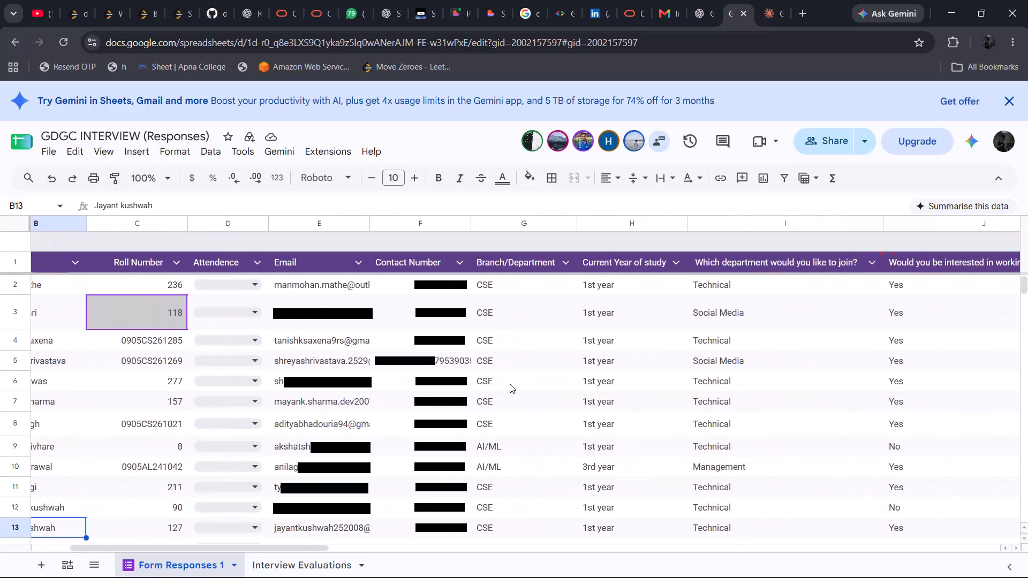
scroll(510, 384, "left", 1)
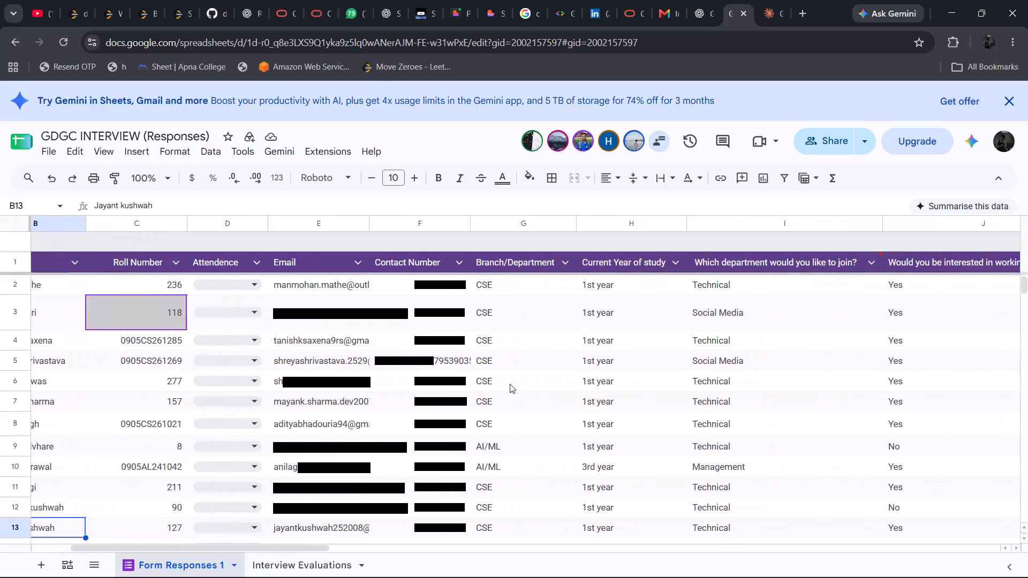
scroll(510, 384, "left", 13)
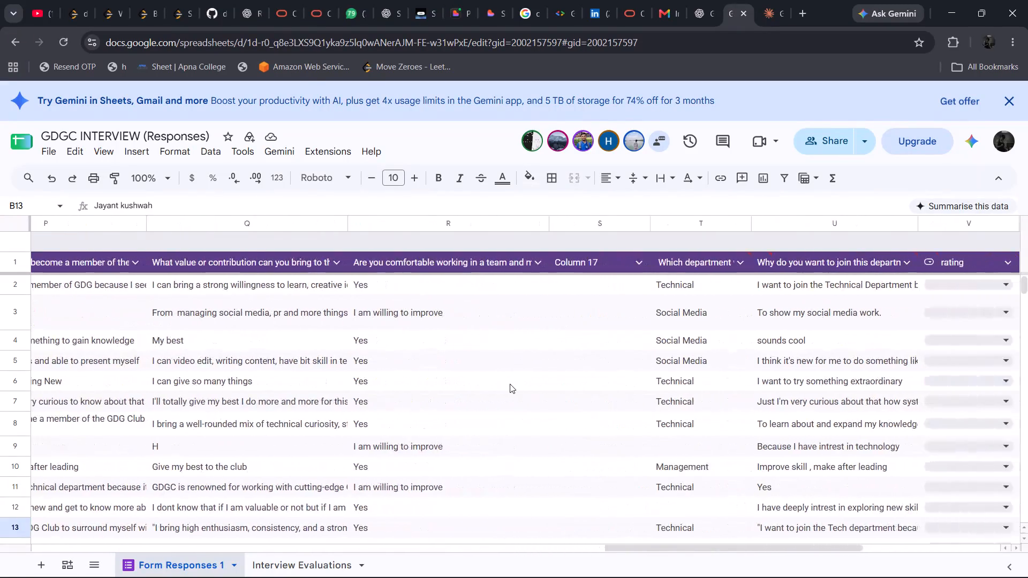
scroll(510, 384, "left", 3)
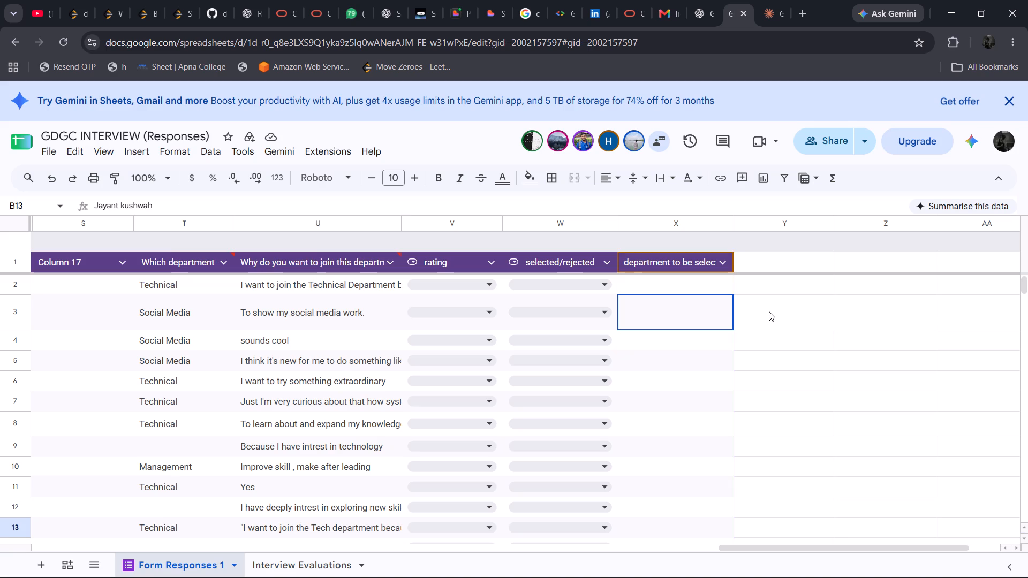
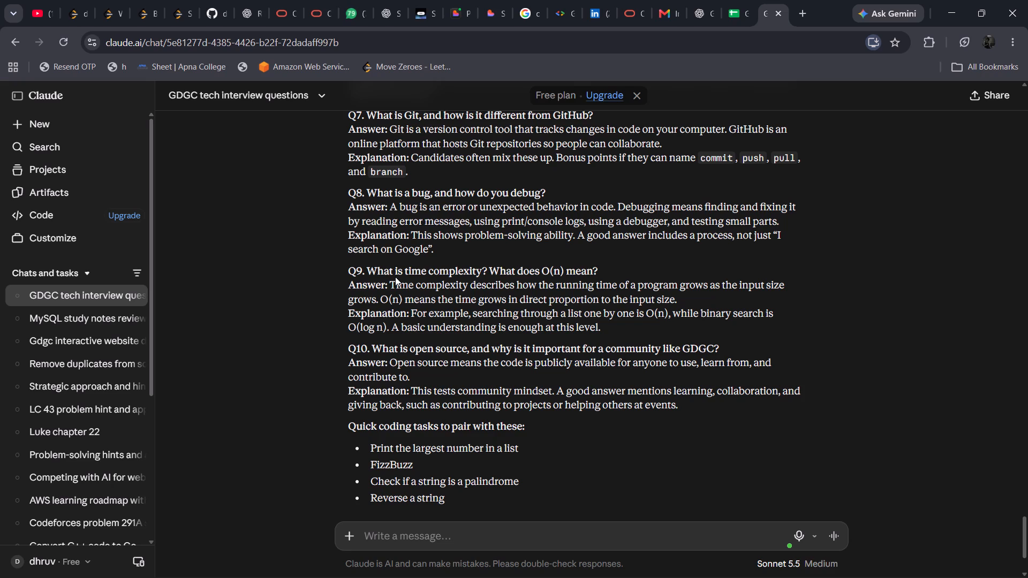
Switch to the GDGC INTERVIEW (Responses) spreadsheet and check the applicants' attendance entries down to the latest form responses.
left_click(724, 12)
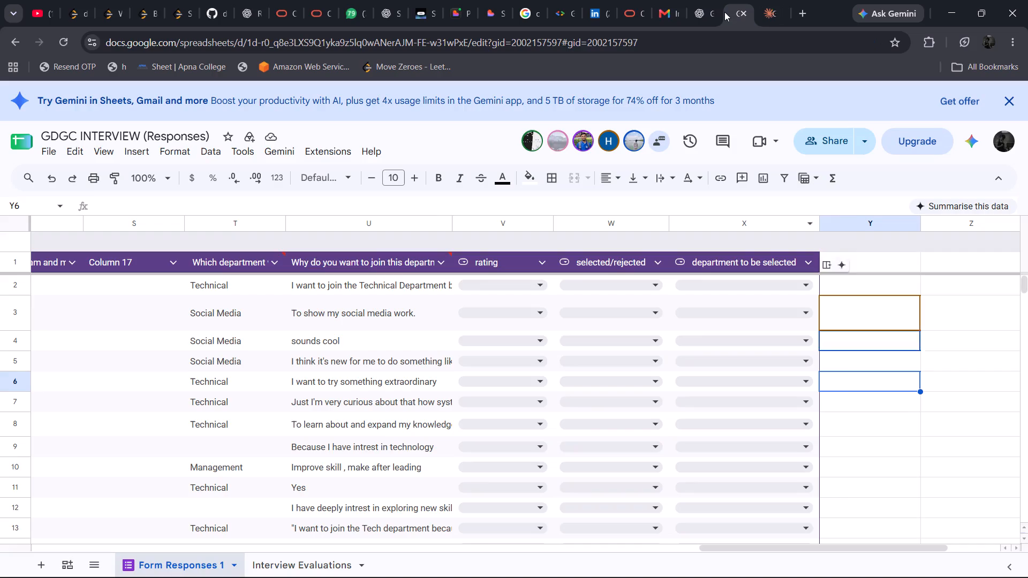
scroll(365, 283, "right", 13)
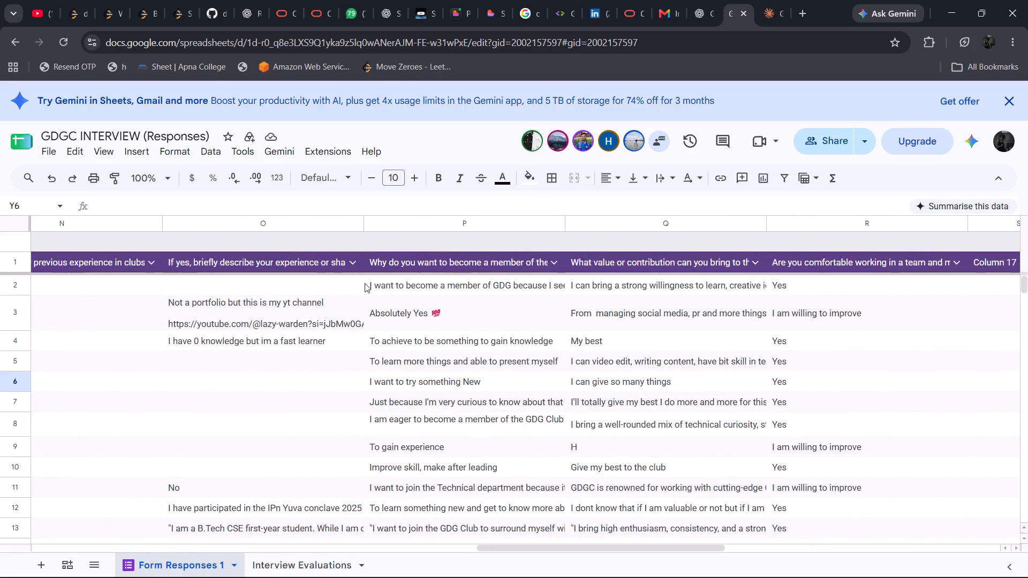
scroll(365, 283, "right", 3)
scroll(365, 283, "down", 7)
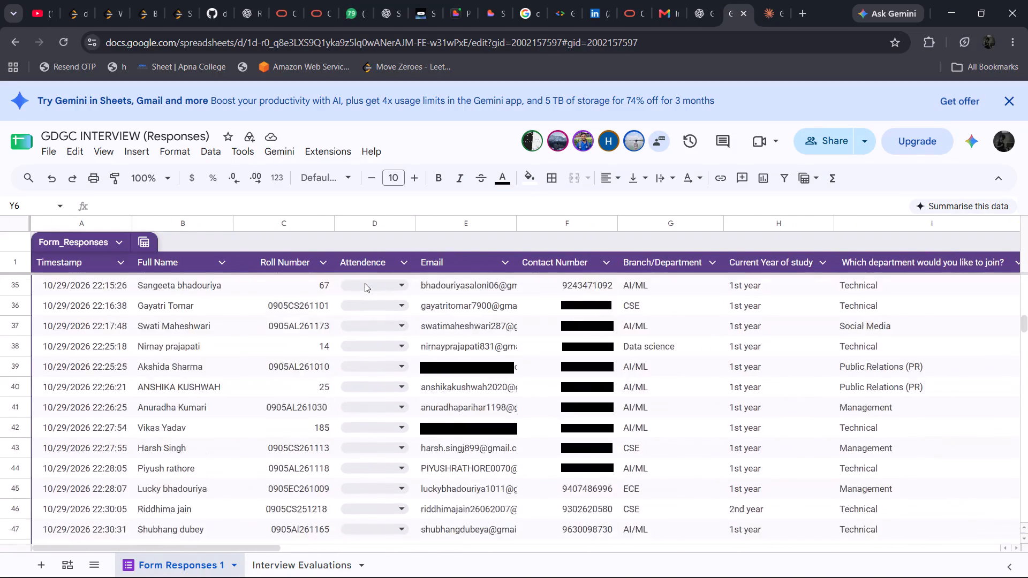
scroll(365, 283, "down", 11)
scroll(365, 283, "up", 10)
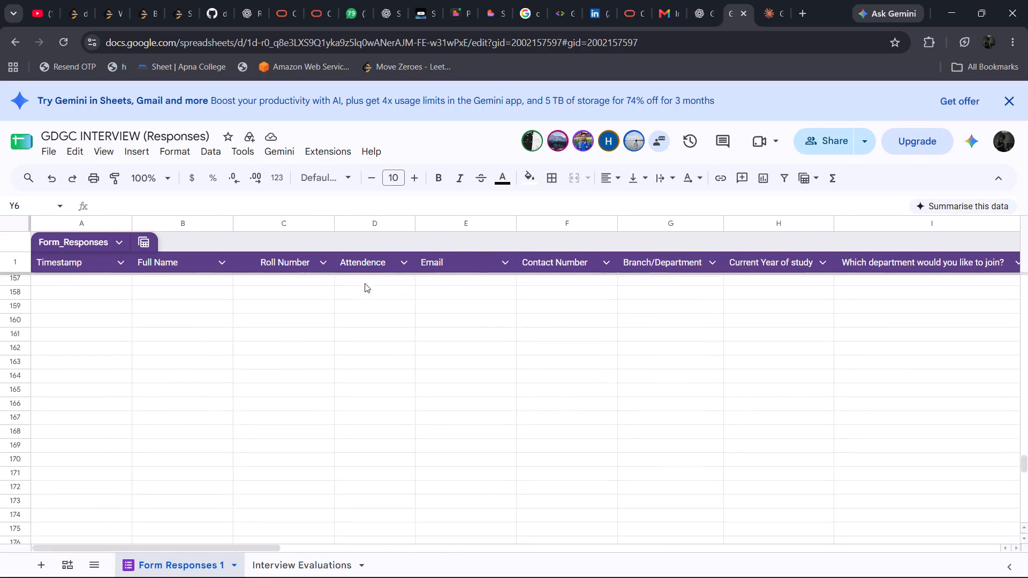
scroll(365, 283, "up", 2)
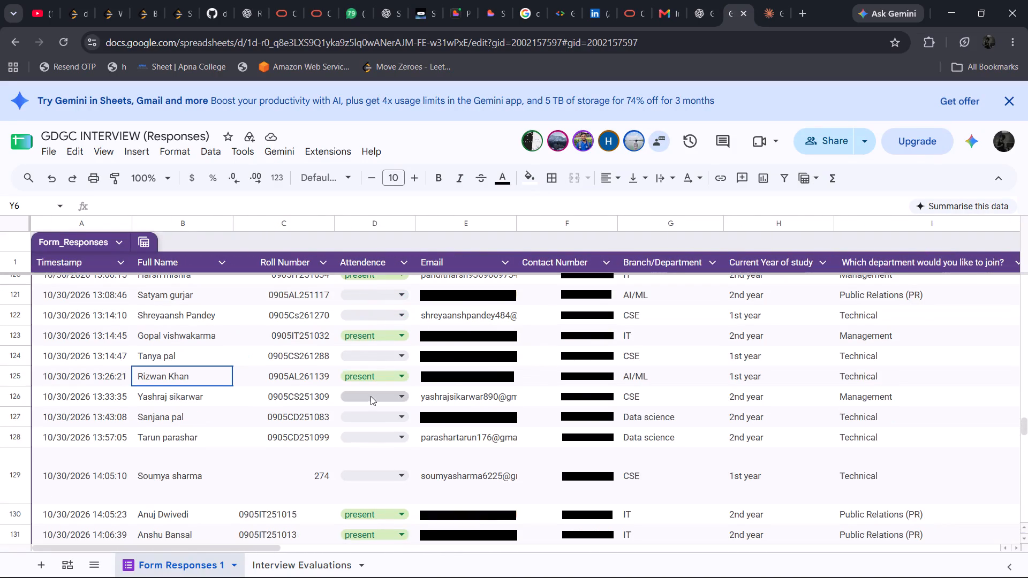
scroll(462, 398, "up", 1)
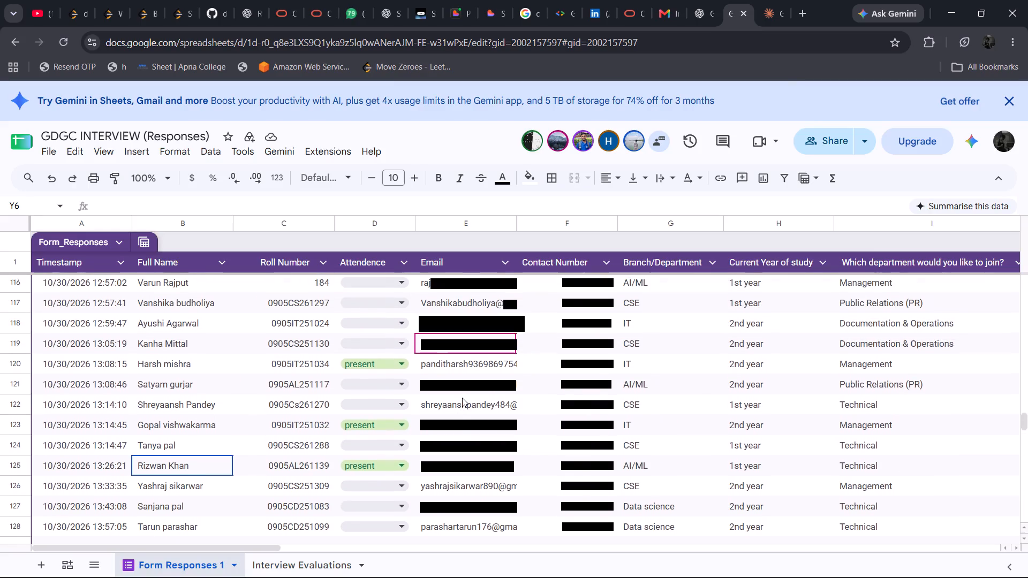
scroll(462, 398, "up", 2)
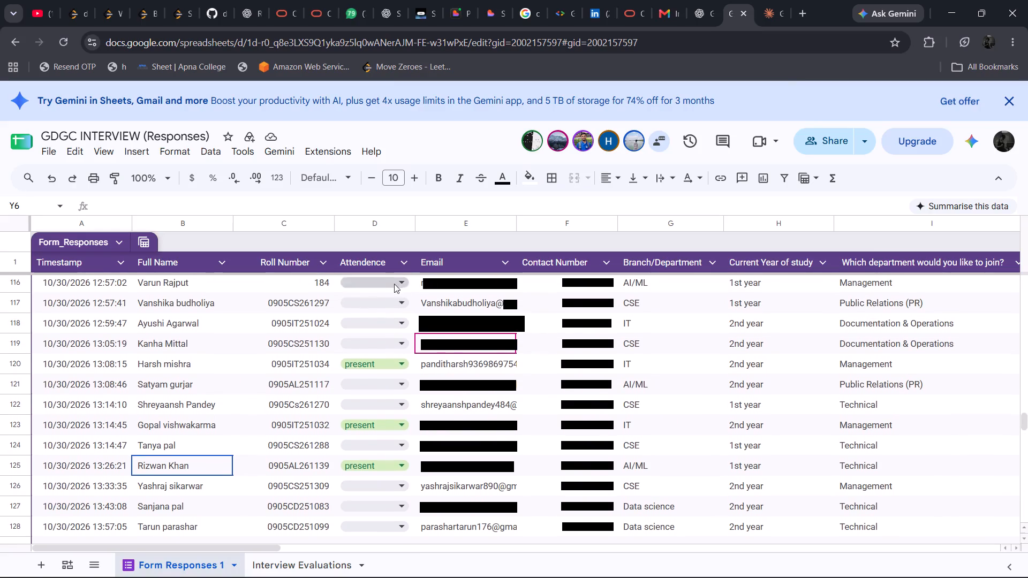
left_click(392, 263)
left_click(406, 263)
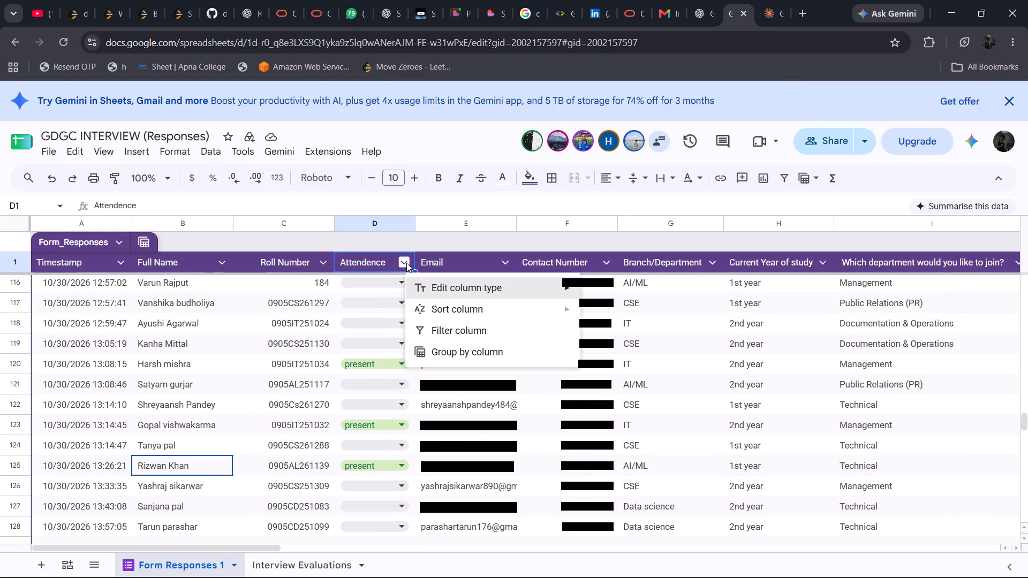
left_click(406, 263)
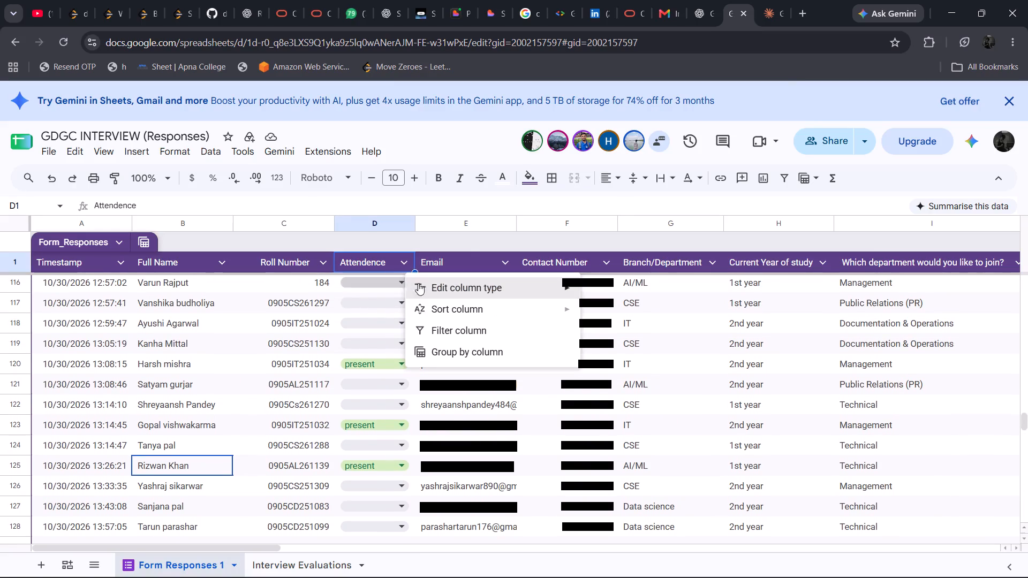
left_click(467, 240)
Review the attendance, branch and department entries of the earliest applicants in the form responses.
scroll(474, 332, "up", 7)
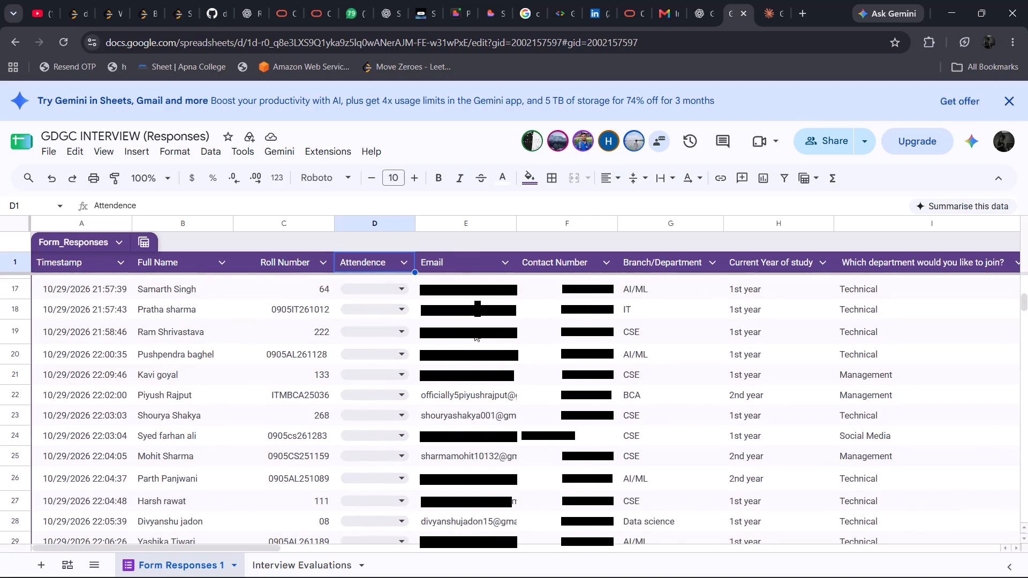
scroll(474, 332, "up", 5)
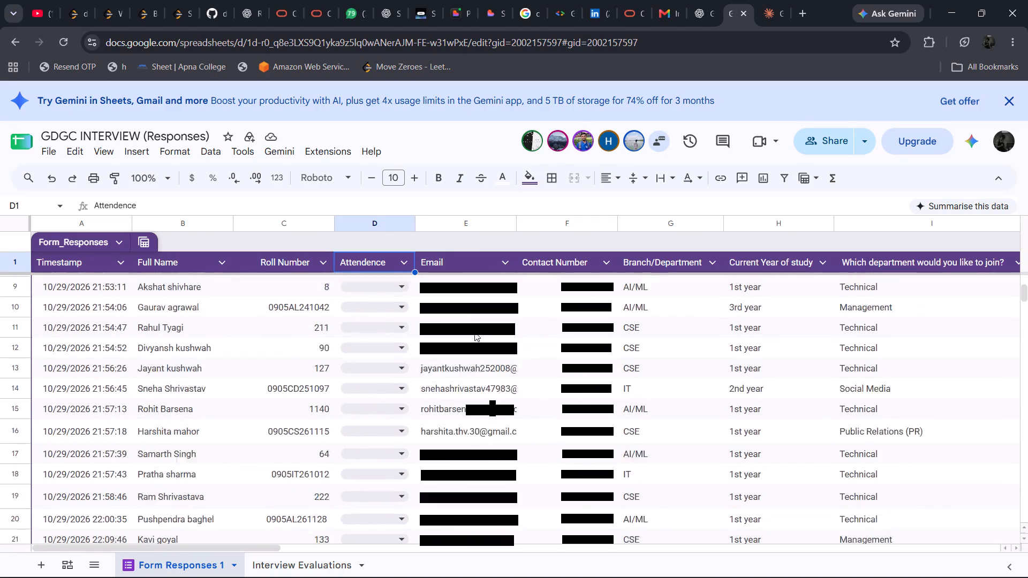
scroll(474, 332, "up", 2)
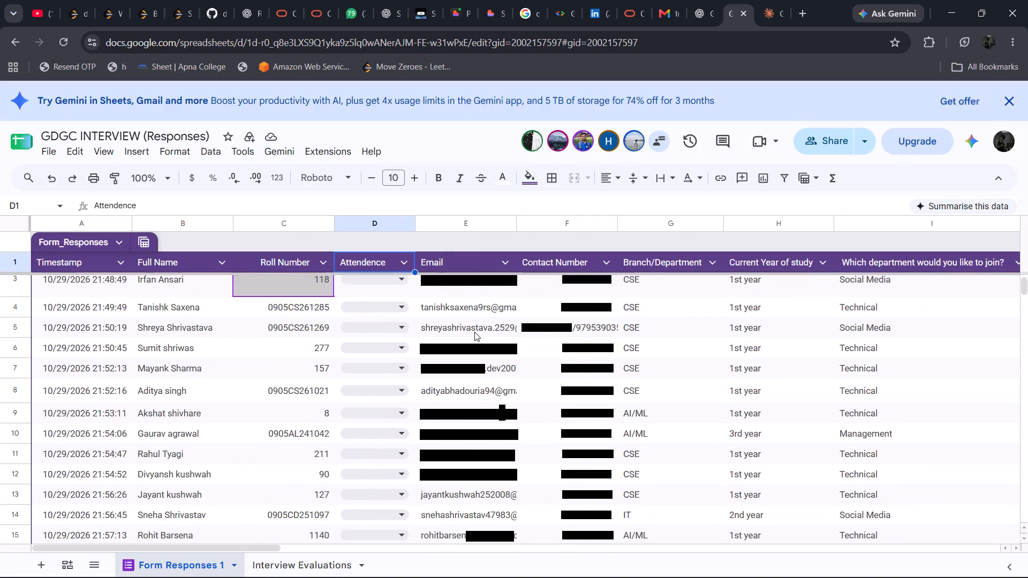
scroll(474, 332, "up", 1)
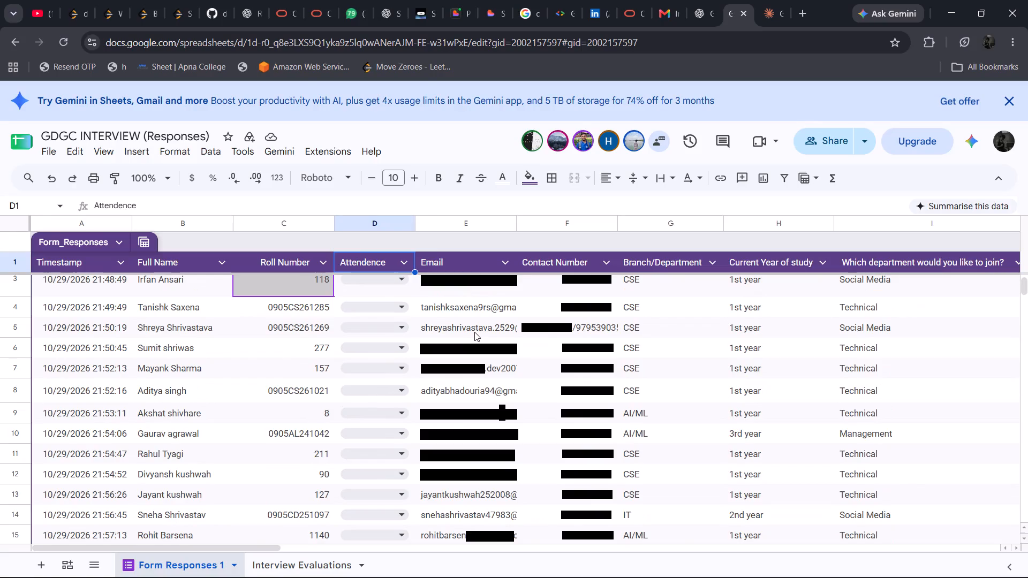
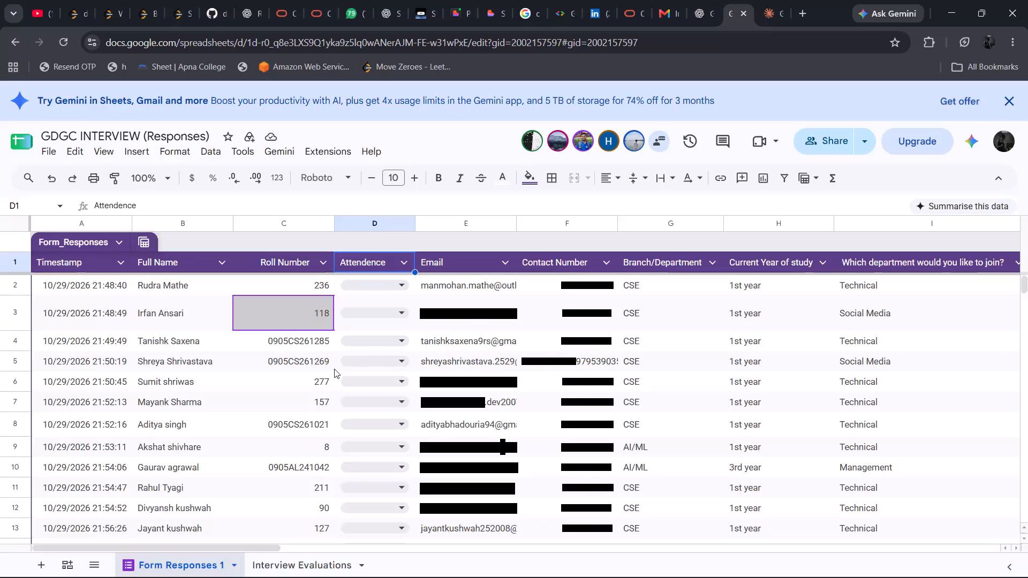
Look through the Attendence column of the form responses for applicants marked present, down to row 102.
scroll(334, 369, "down", 12)
scroll(334, 369, "up", 2)
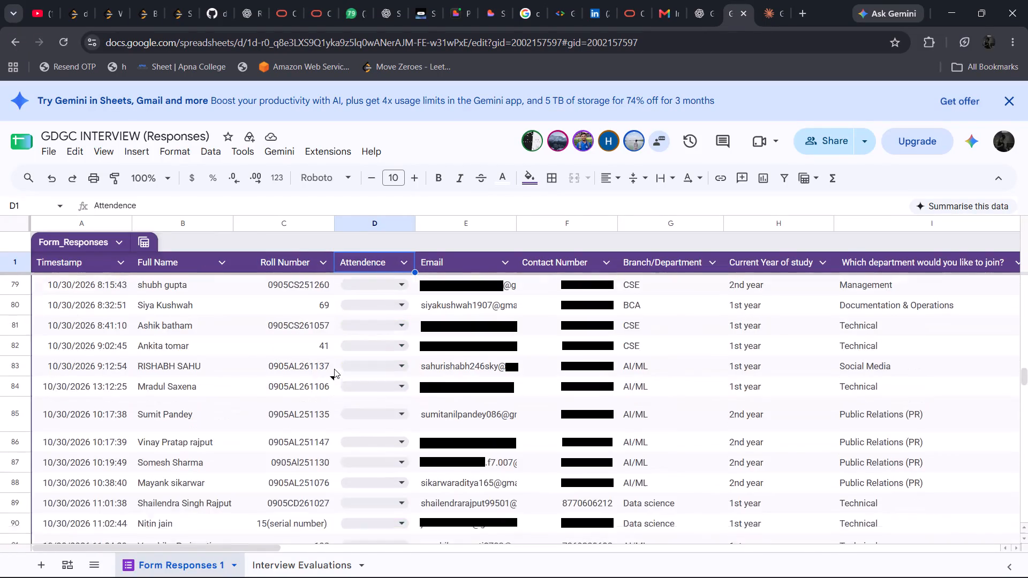
scroll(334, 369, "up", 2)
scroll(334, 369, "down", 1)
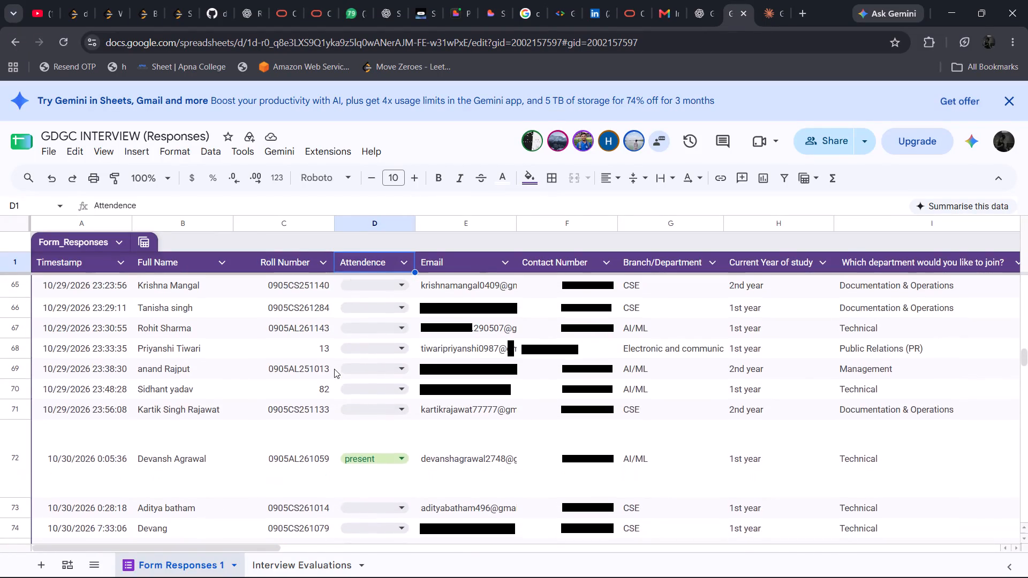
scroll(334, 369, "down", 1)
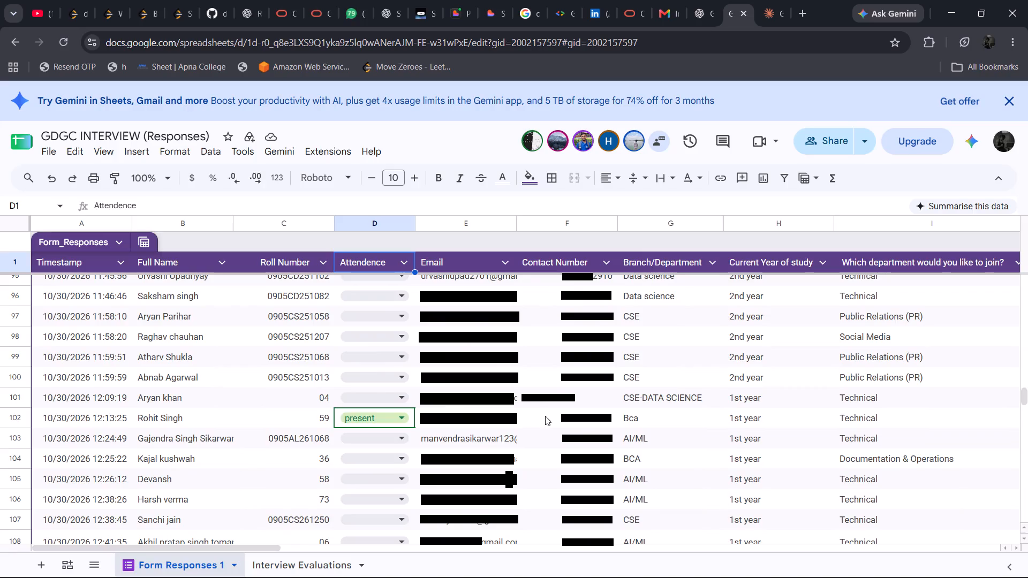
scroll(555, 415, "left", 4)
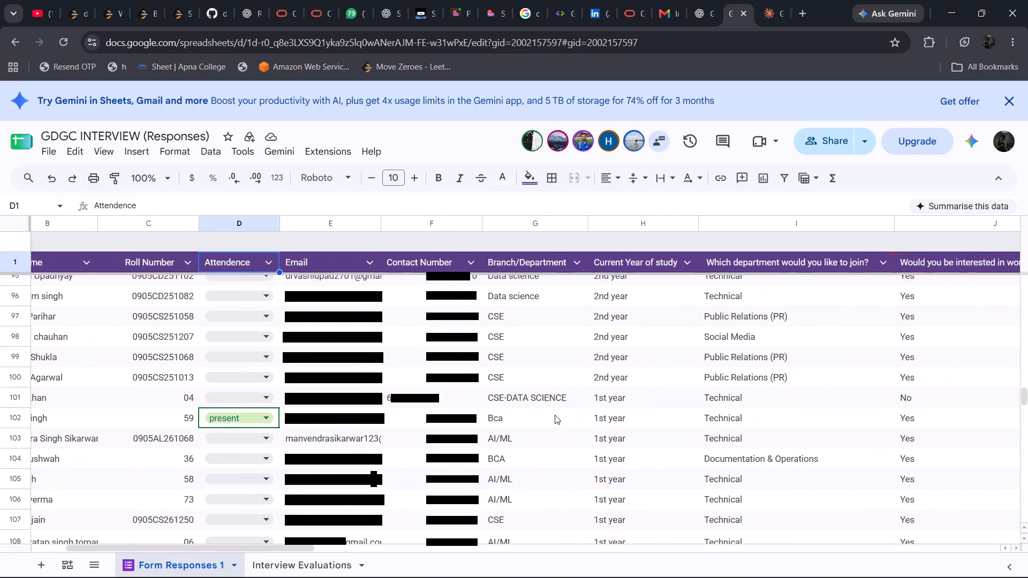
scroll(555, 415, "left", 1)
scroll(406, 448, "right", 6)
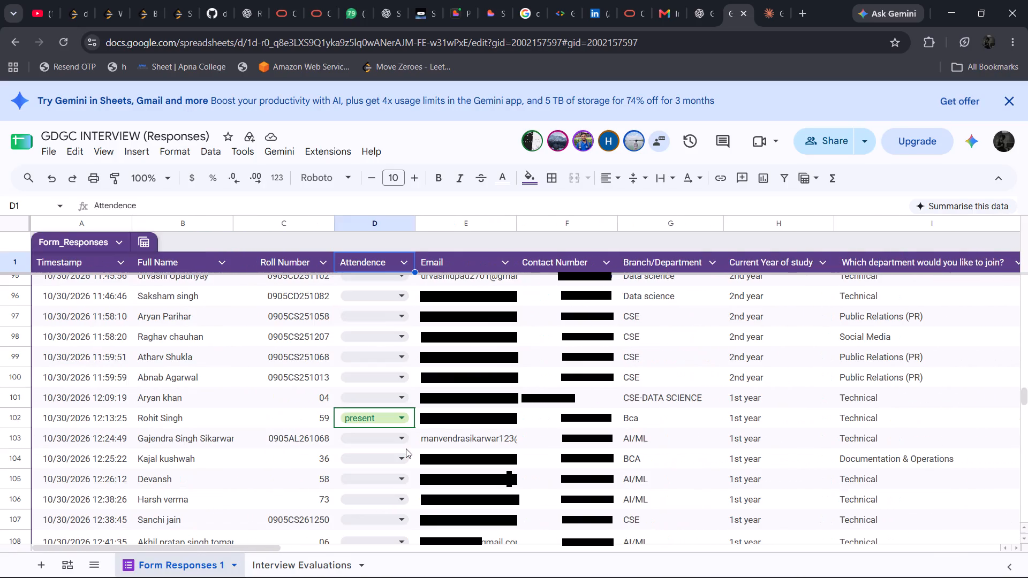
Select the row 102 applicant's record and review the answers across to the rating, selected/rejected and department columns.
left_click(16, 419)
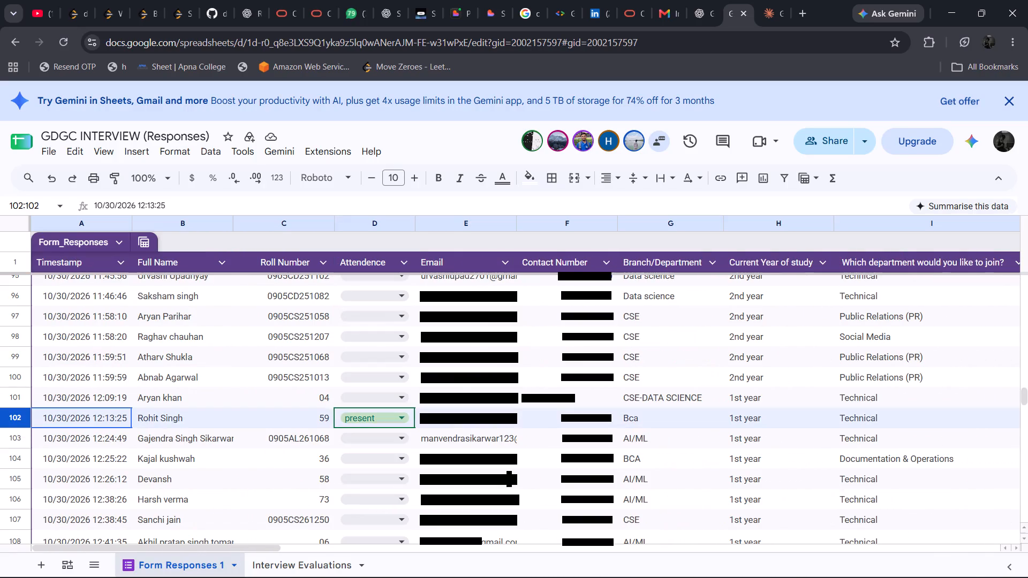
scroll(463, 419, "left", 6)
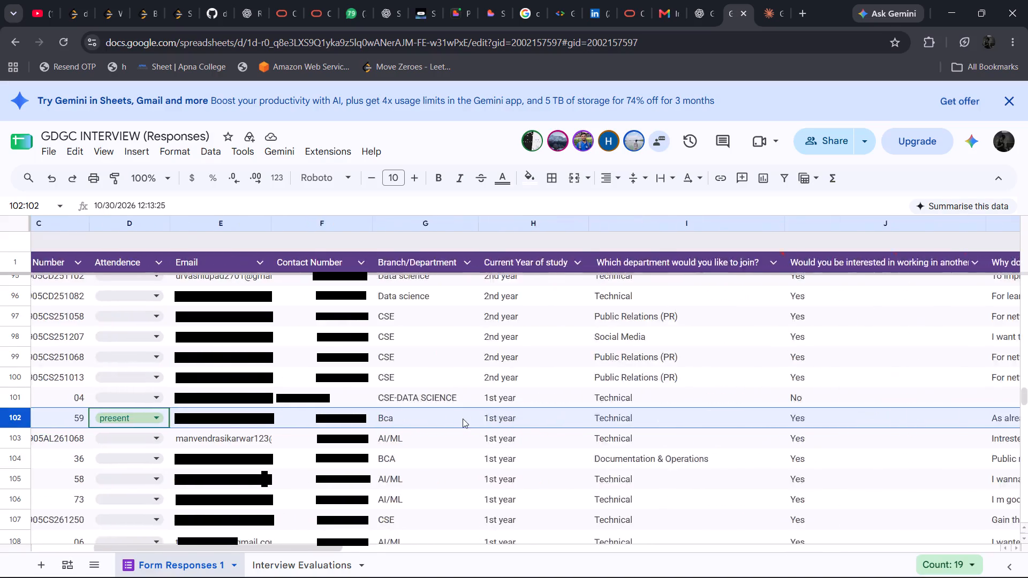
scroll(463, 419, "left", 8)
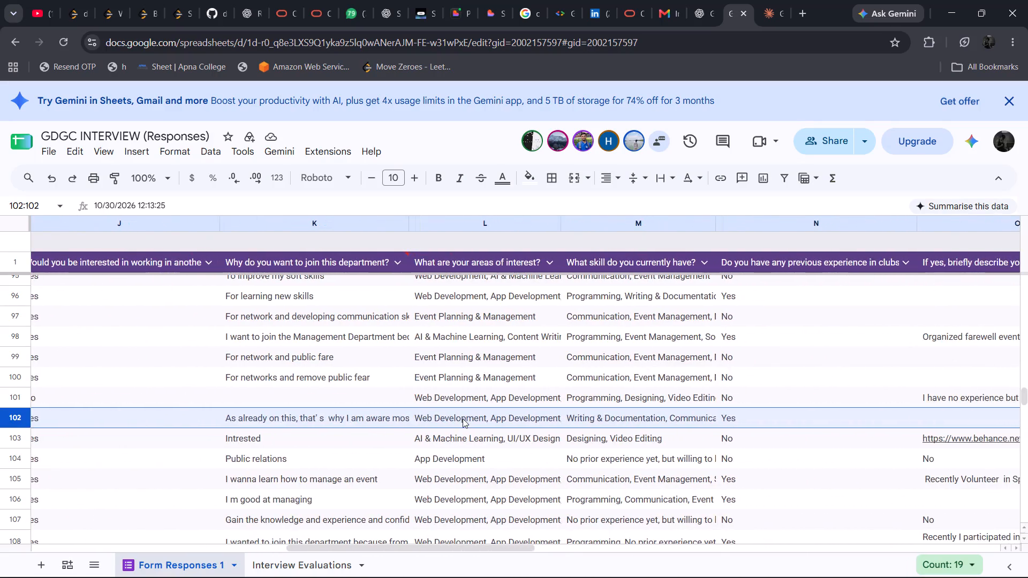
scroll(463, 419, "left", 9)
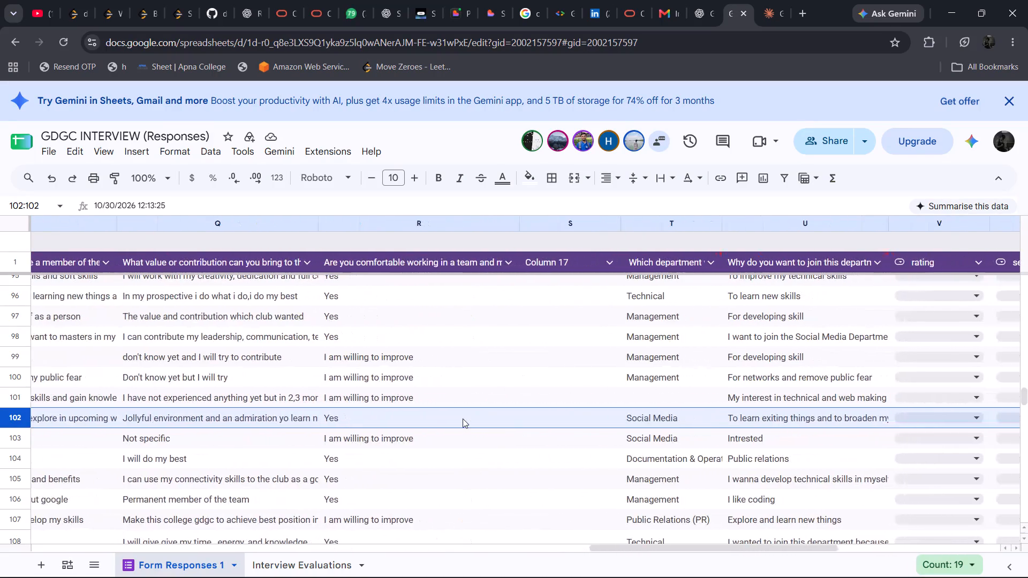
scroll(463, 419, "left", 4)
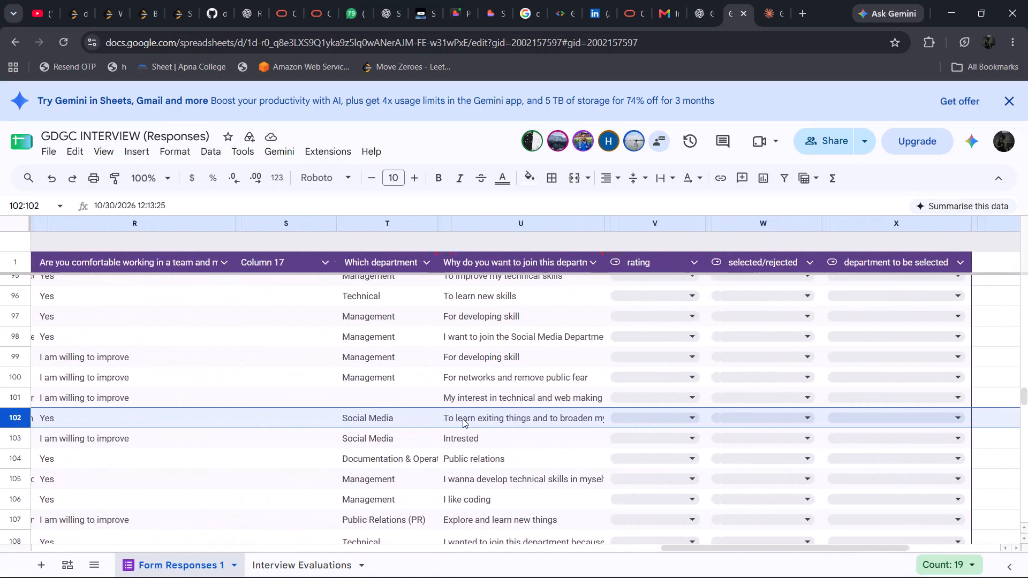
scroll(463, 419, "left", 2)
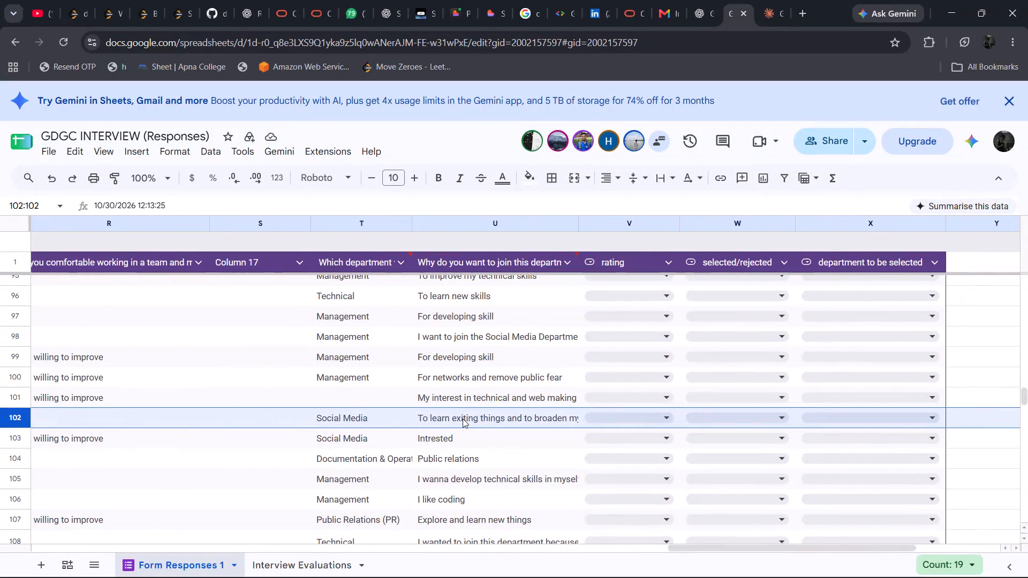
scroll(463, 419, "left", 1)
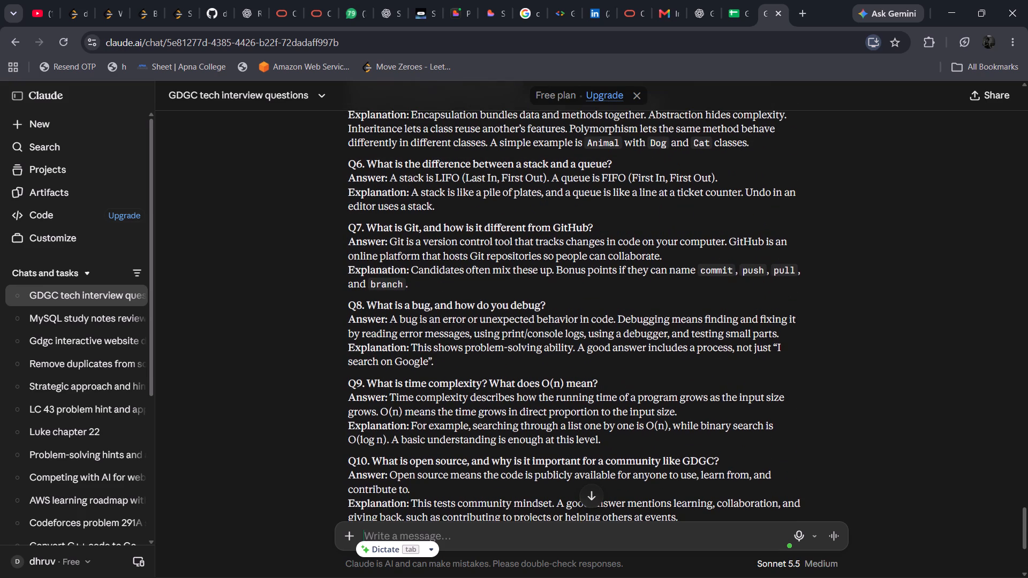
scroll(437, 443, "up", 2)
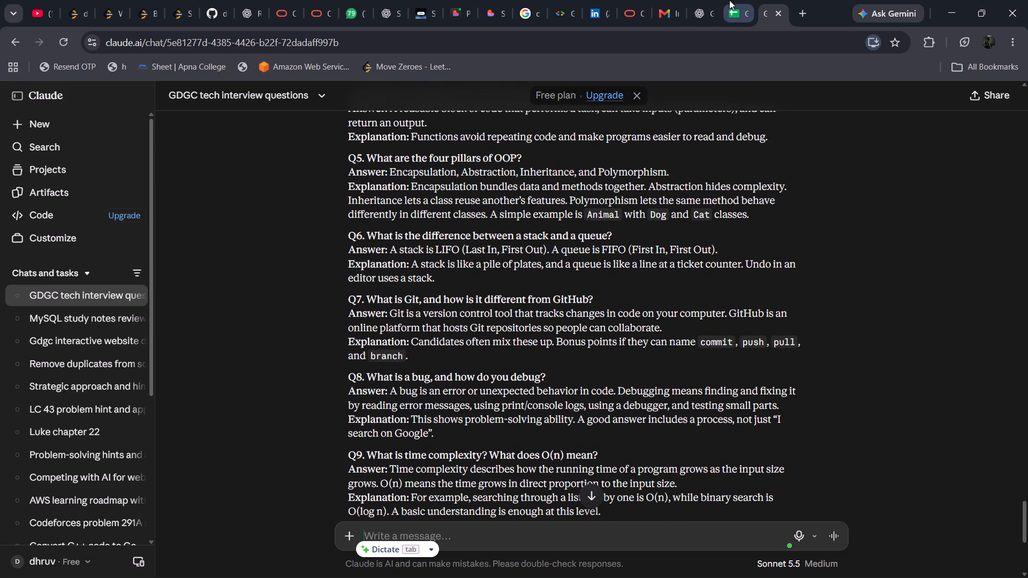
Return to the GDGC INTERVIEW (Responses) spreadsheet and set the row 102 applicant's rating to three stars.
left_click(729, 0)
scroll(574, 335, "right", 1)
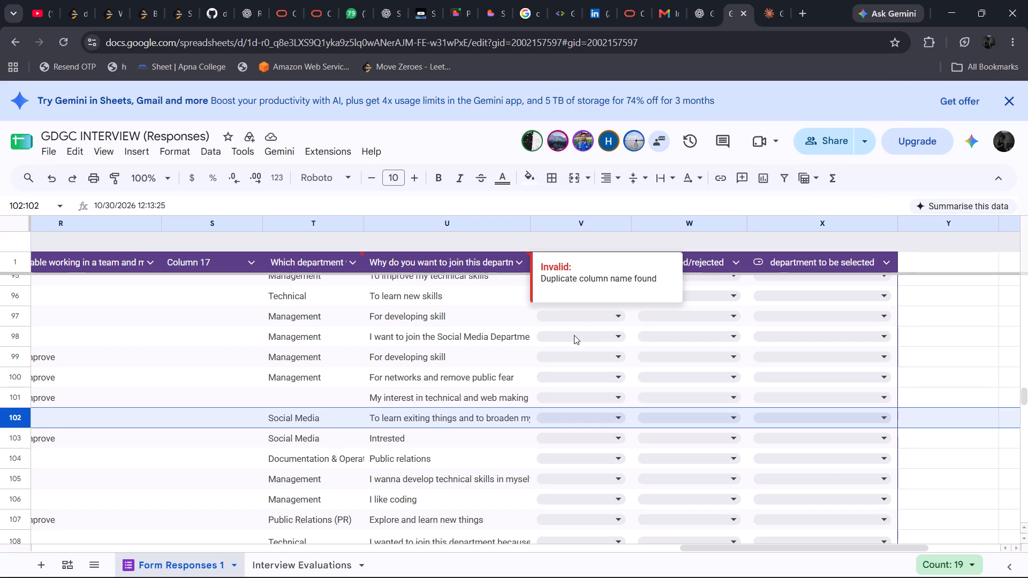
scroll(574, 335, "right", 1)
left_click(787, 242)
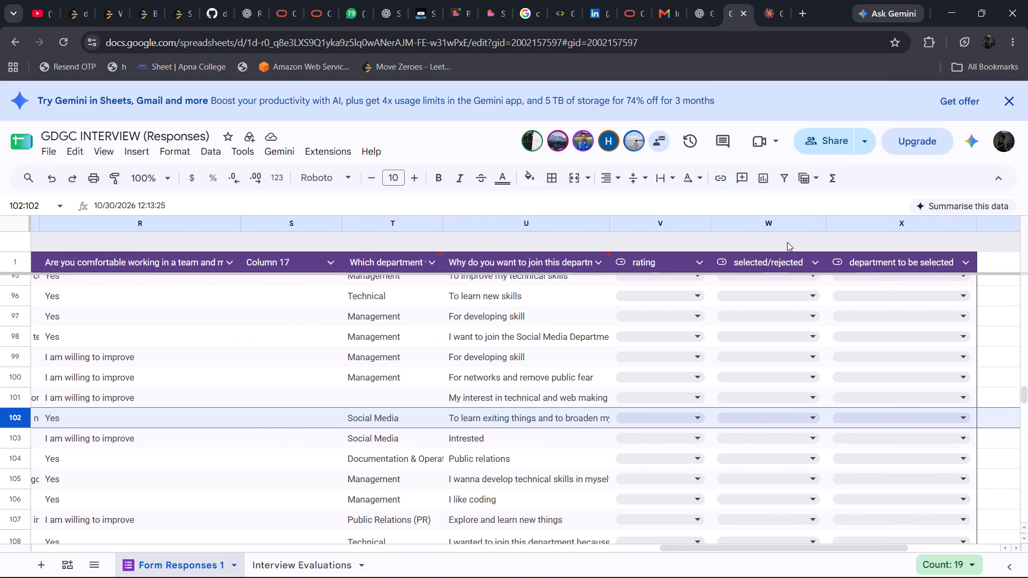
left_click(682, 416)
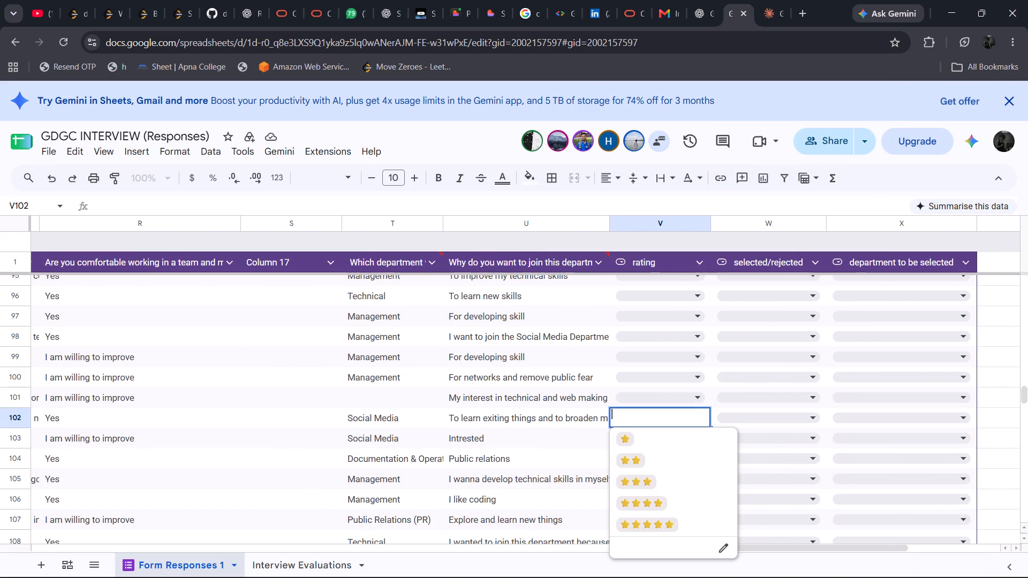
left_click(644, 479)
scroll(669, 392, "down", 3)
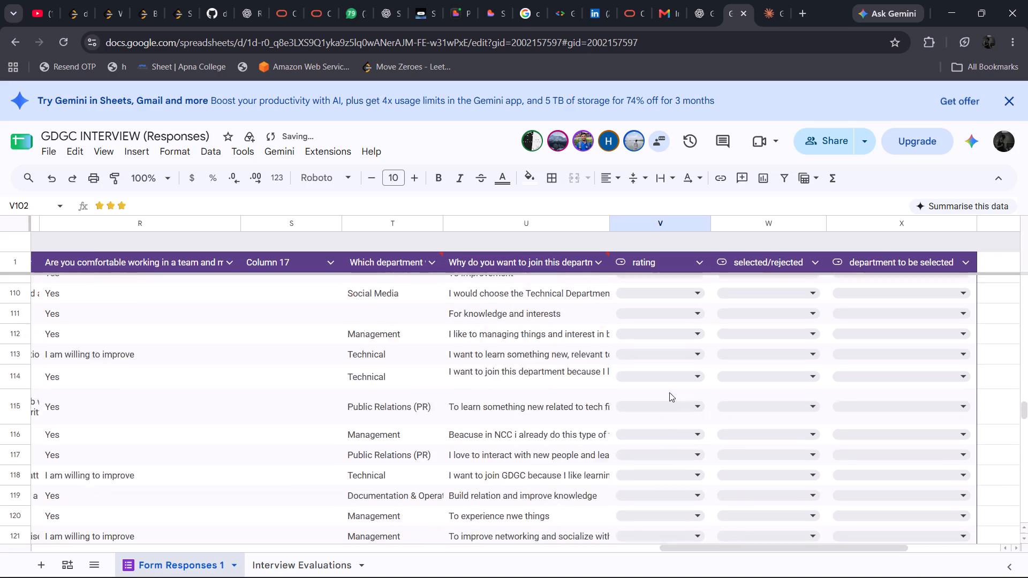
Look through the rating, selected/rejected and department entries of the applicants below row 102, down to about row 135.
scroll(669, 392, "down", 5)
scroll(669, 392, "up", 4)
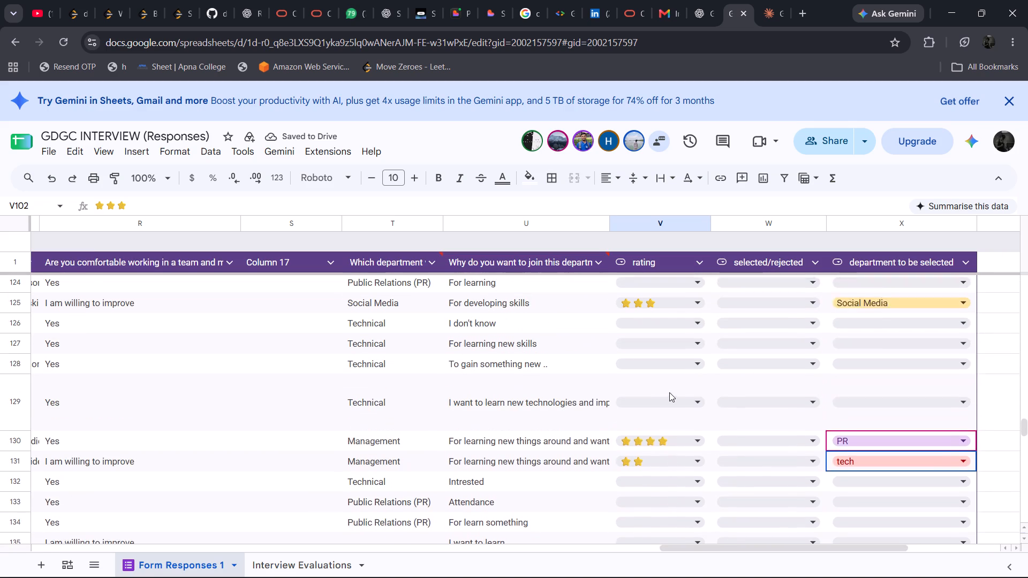
scroll(669, 392, "up", 2)
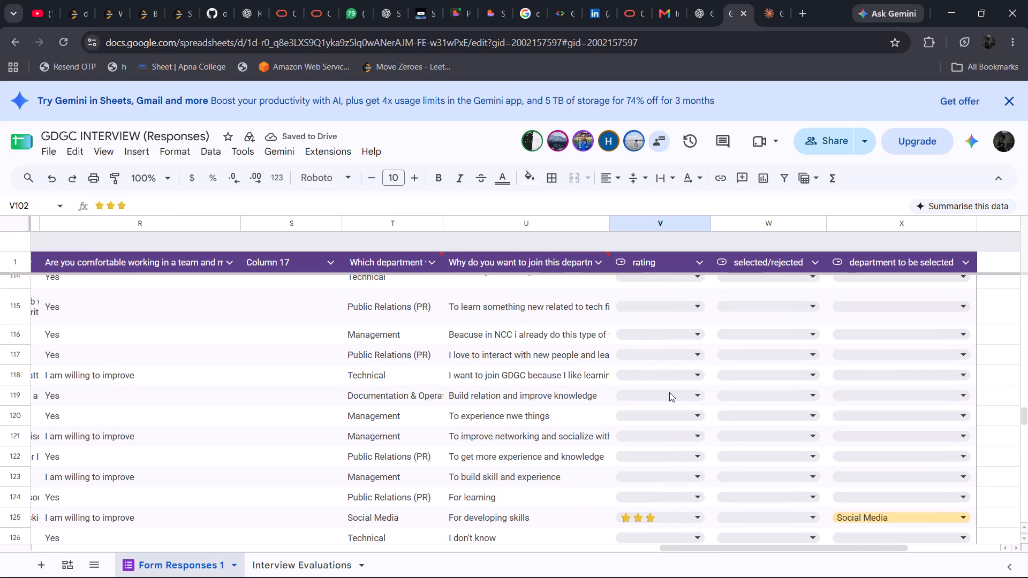
scroll(669, 392, "up", 5)
Recheck the row 102 applicant's record from the name and attendance columns across to the rating and department to be selected columns.
scroll(669, 392, "right", 7)
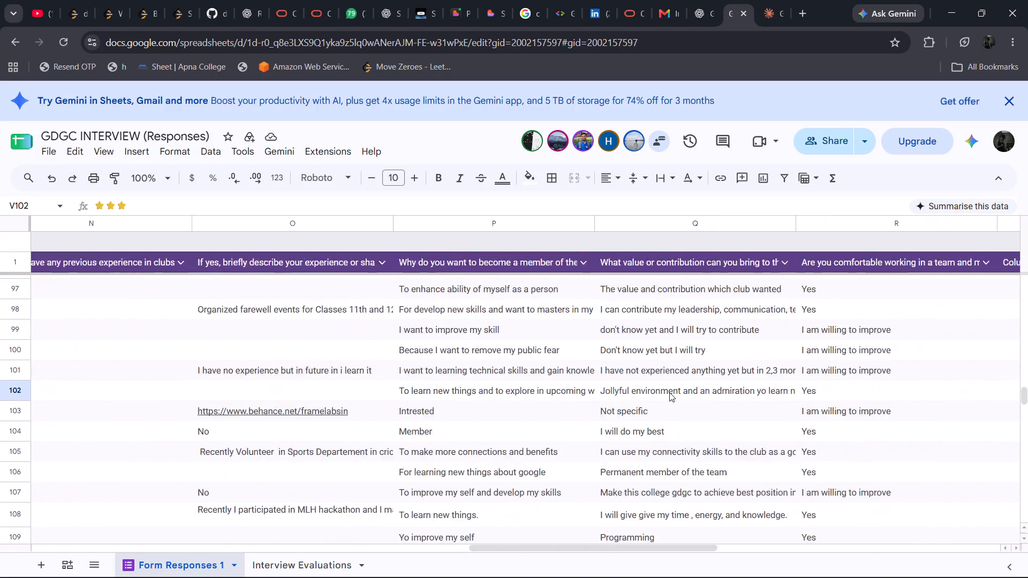
scroll(669, 392, "right", 6)
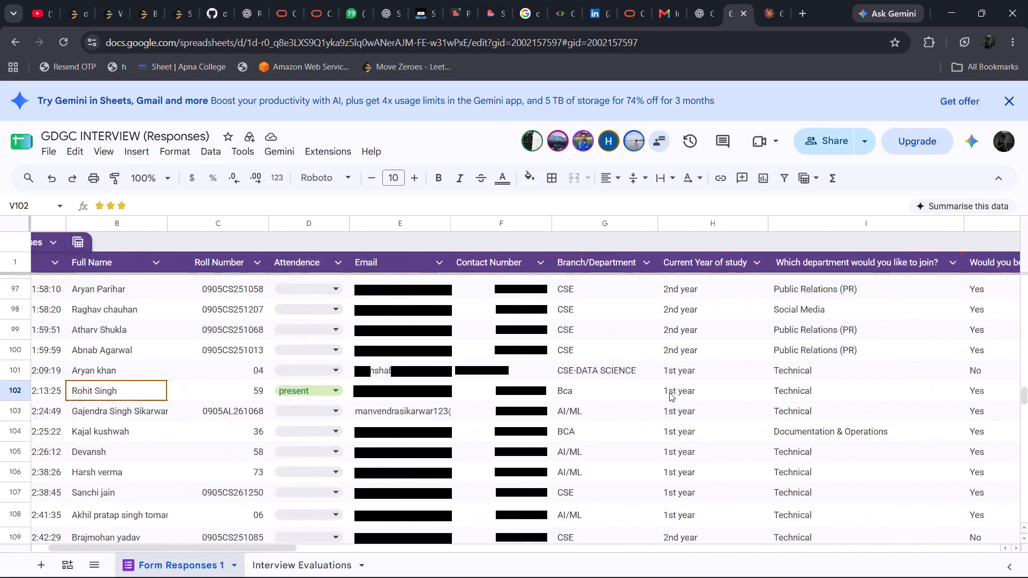
scroll(669, 392, "left", 13)
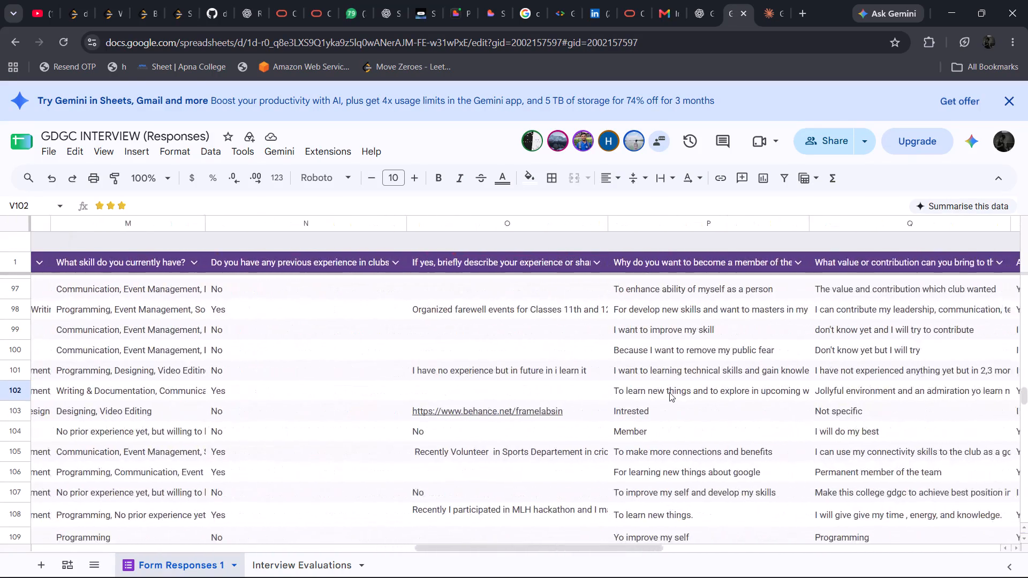
scroll(669, 392, "left", 7)
scroll(669, 392, "right", 1)
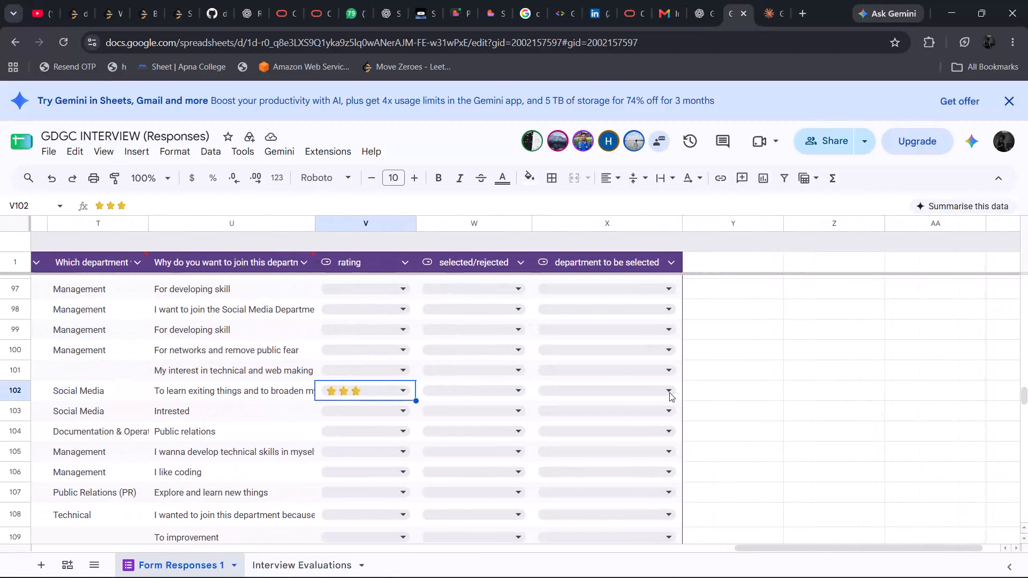
scroll(669, 392, "right", 1)
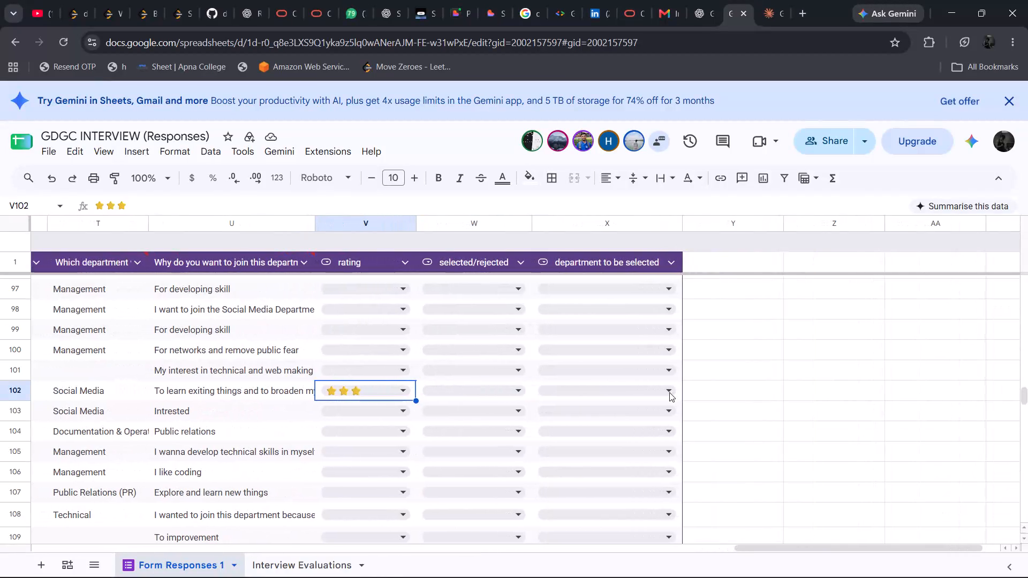
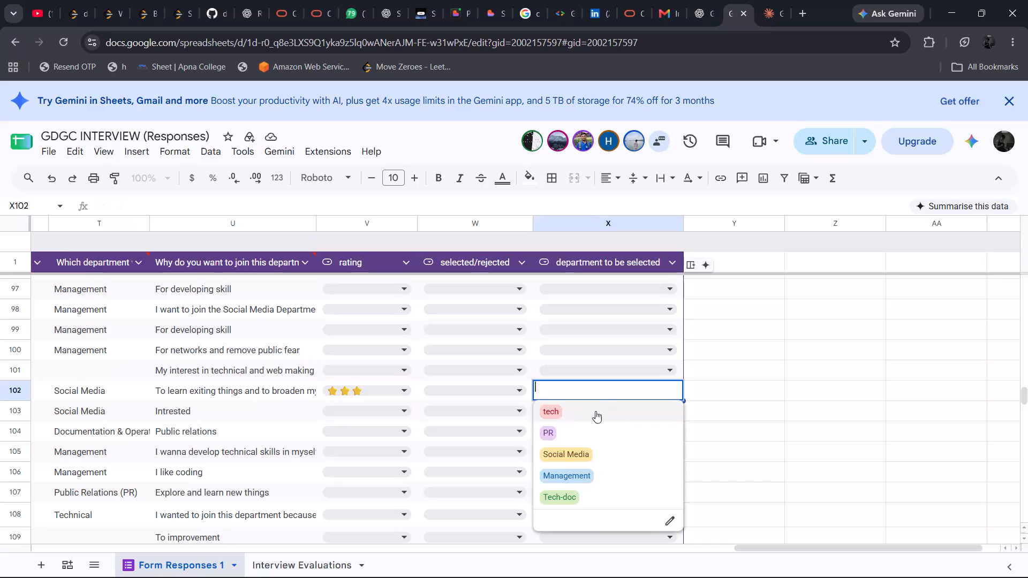
Set the row 102 applicant's department to be selected to tech.
left_click(554, 408)
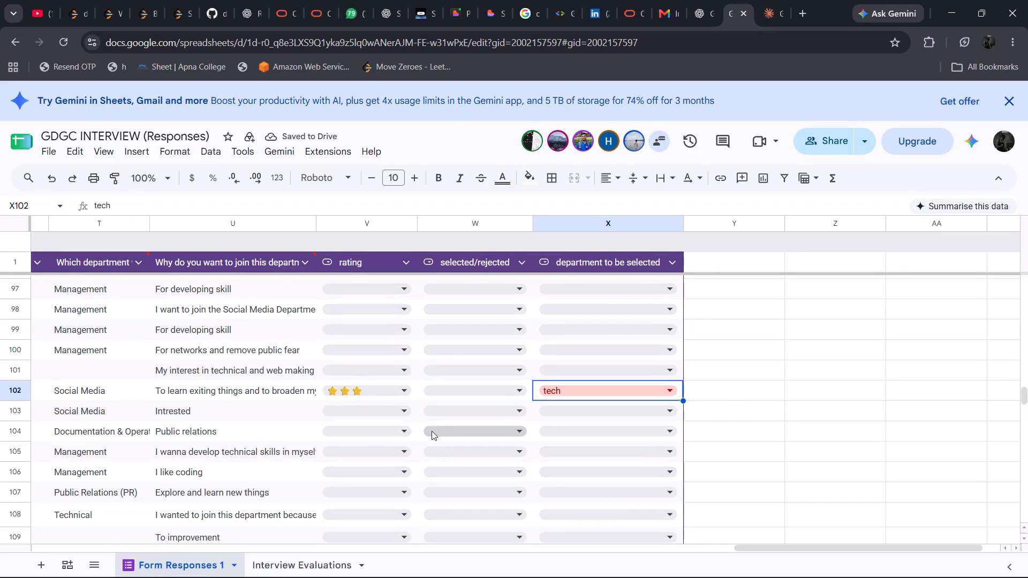
Go back to the name and attendance columns and search the sheet for "sau".
scroll(259, 392, "right", 10)
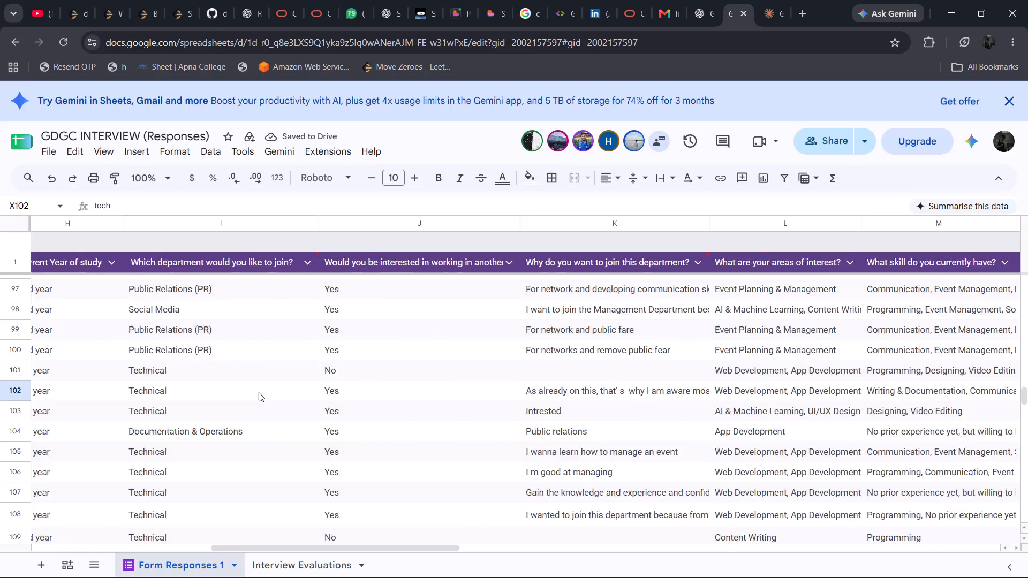
scroll(259, 392, "right", 5)
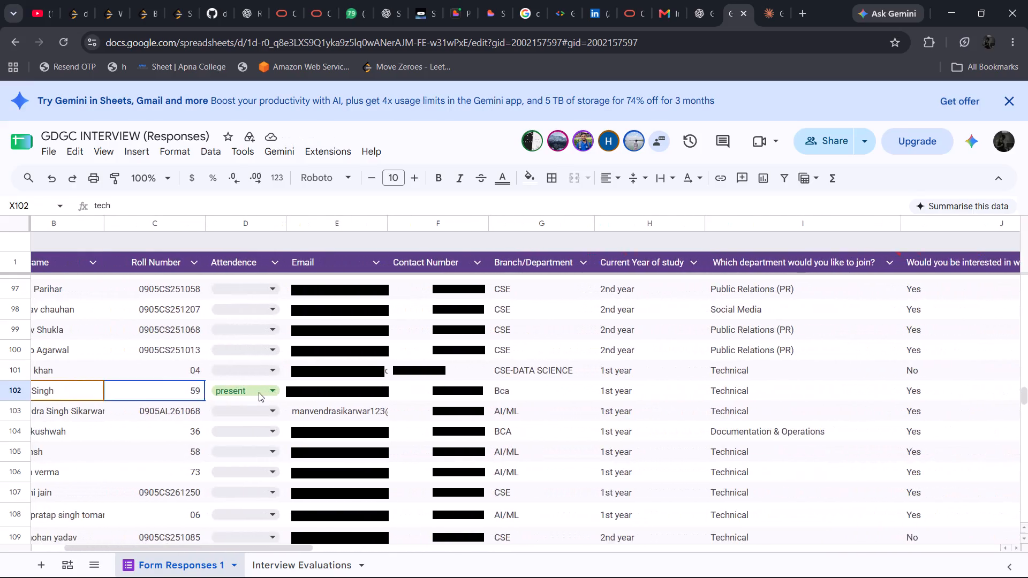
scroll(259, 392, "right", 1)
scroll(259, 392, "down", 4)
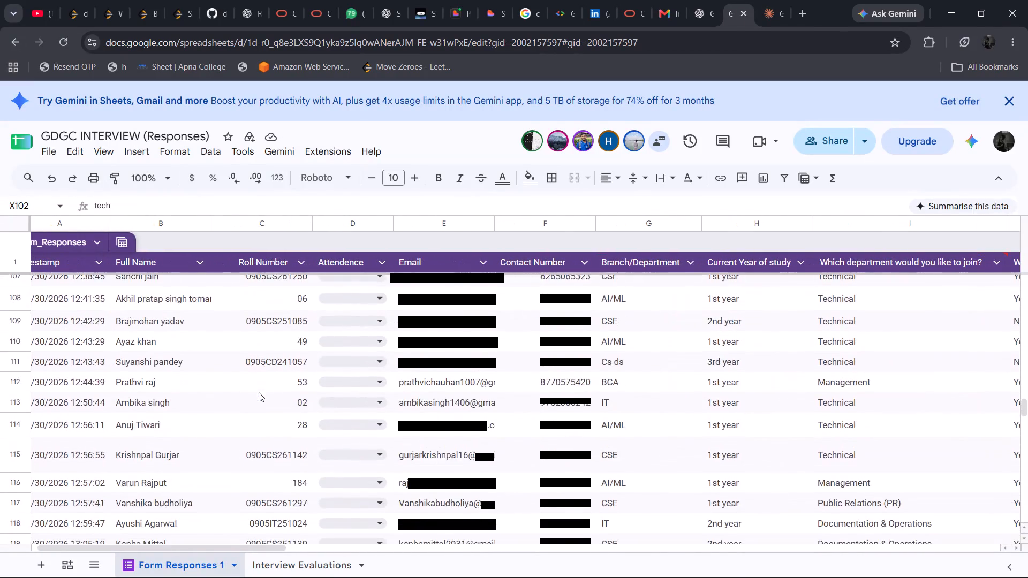
scroll(259, 392, "down", 2)
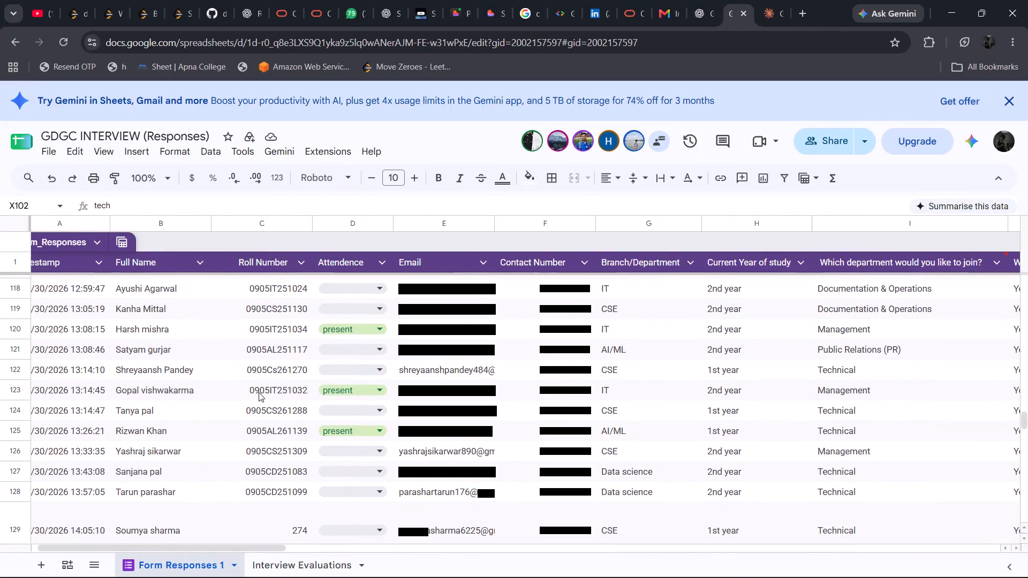
key("ctrl+f")
type("sau")
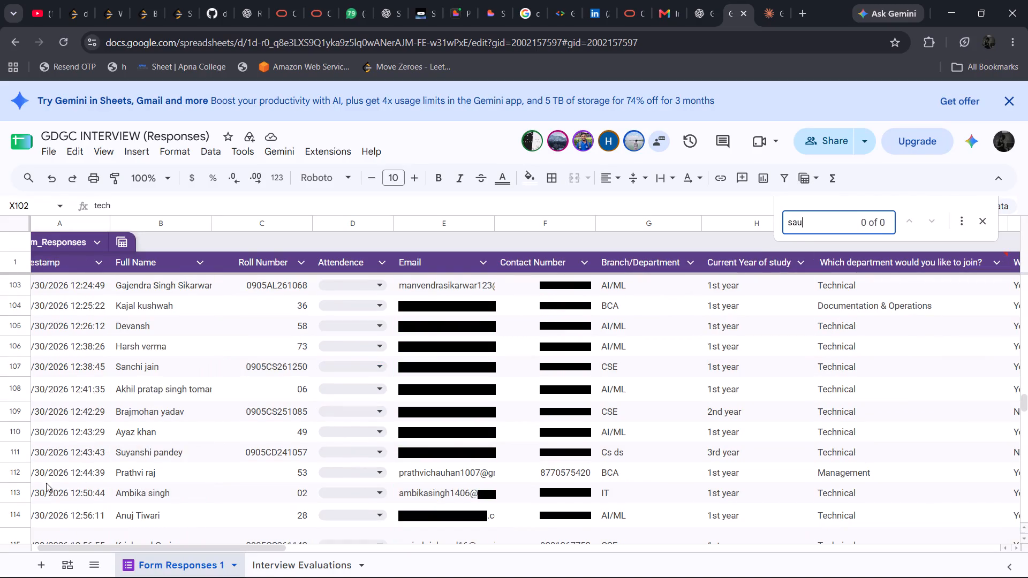
Look through the full name and attendance columns from the top of the list down to about row 136 for the applicant.
scroll(230, 444, "down", 8)
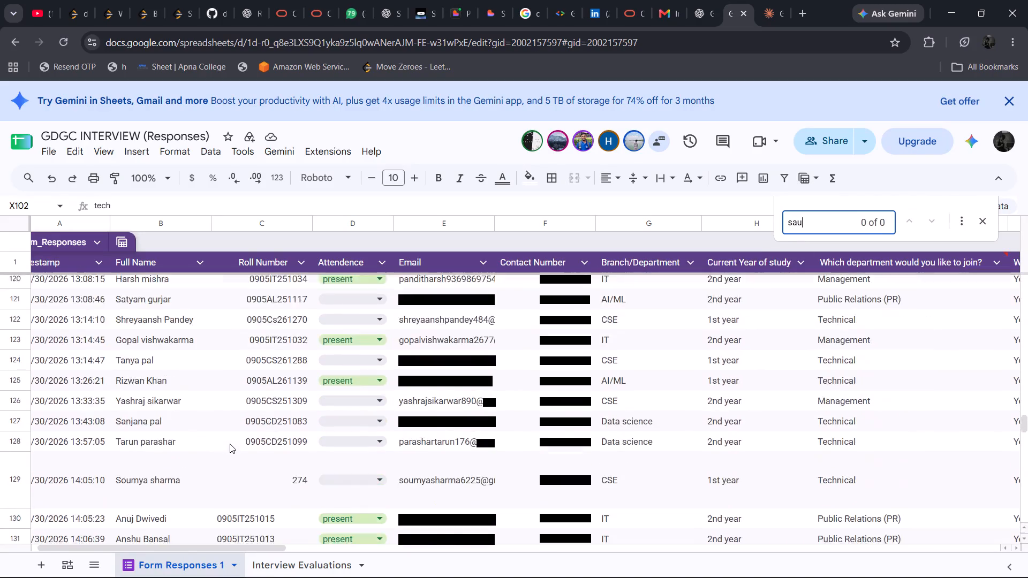
scroll(230, 444, "down", 3)
scroll(230, 444, "up", 4)
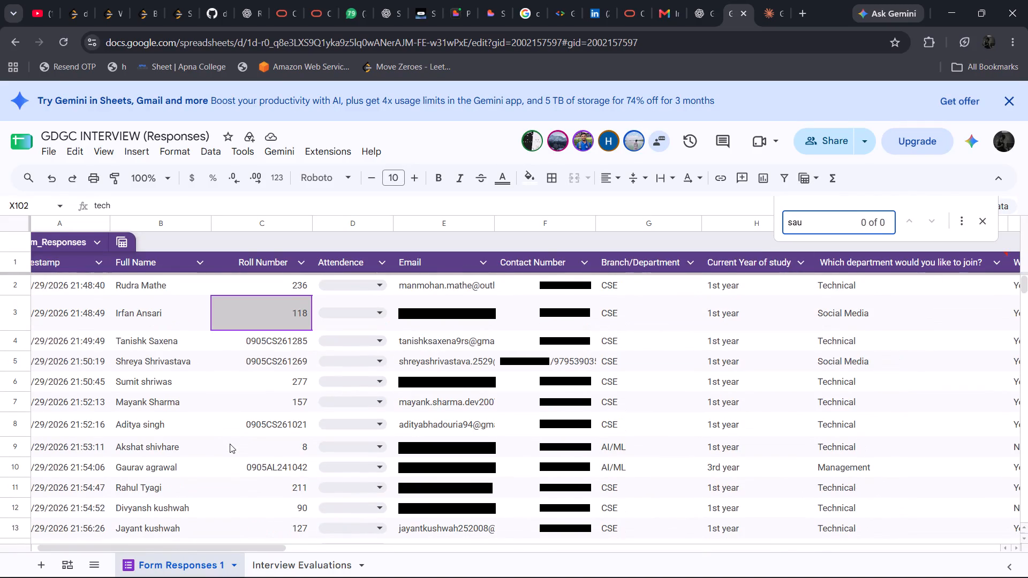
scroll(230, 444, "up", 1)
scroll(230, 444, "down", 4)
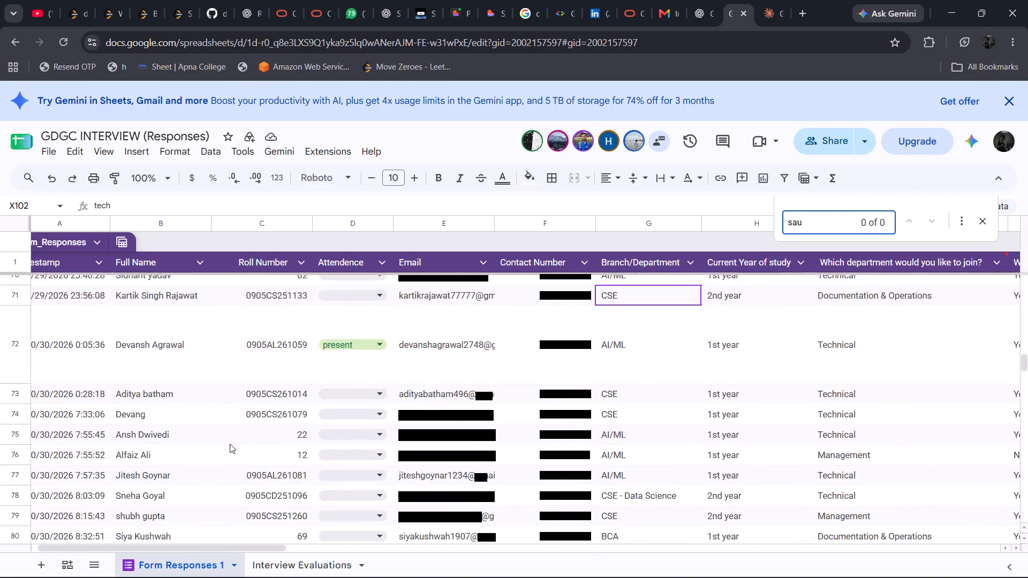
scroll(230, 444, "down", 5)
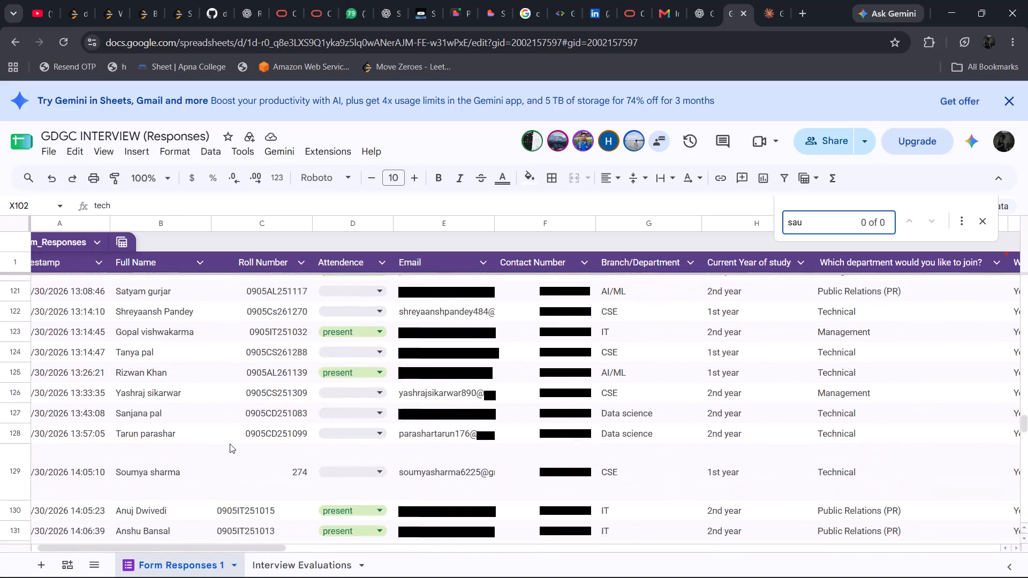
scroll(230, 444, "down", 3)
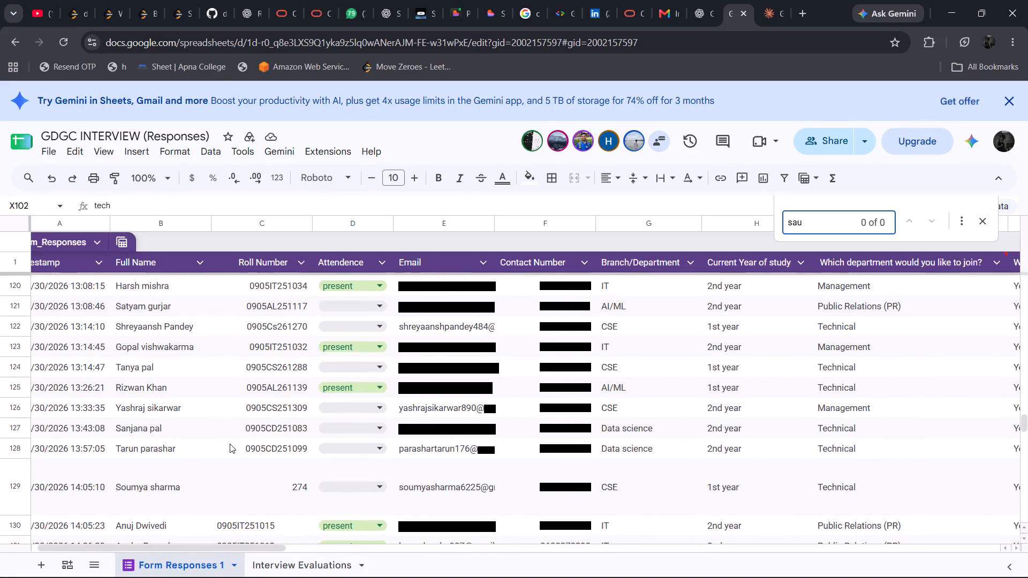
scroll(230, 444, "down", 3)
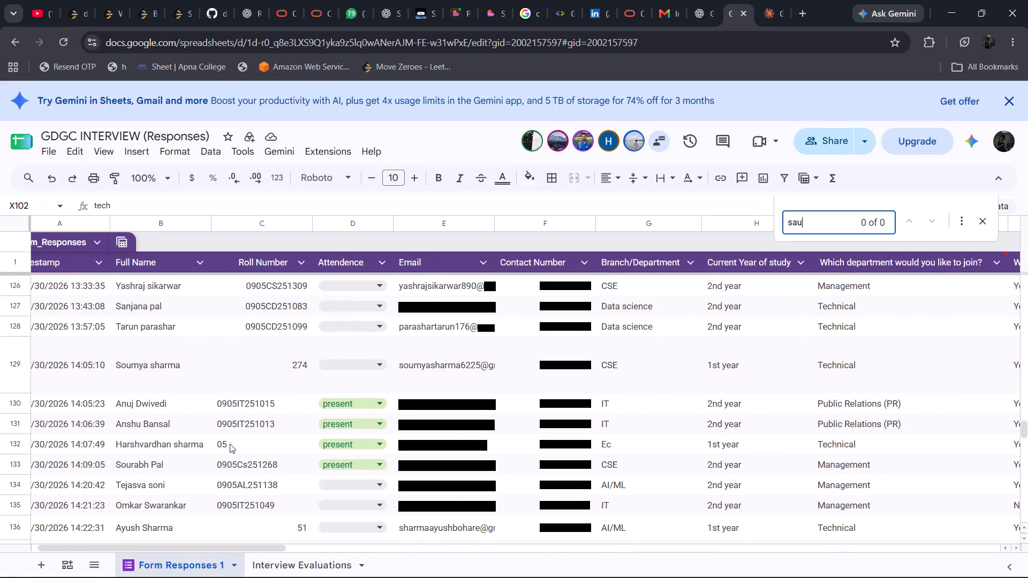
Select row 133 and review that applicant's form answers across to the rating and department to be selected columns, closing the search.
left_click(22, 458)
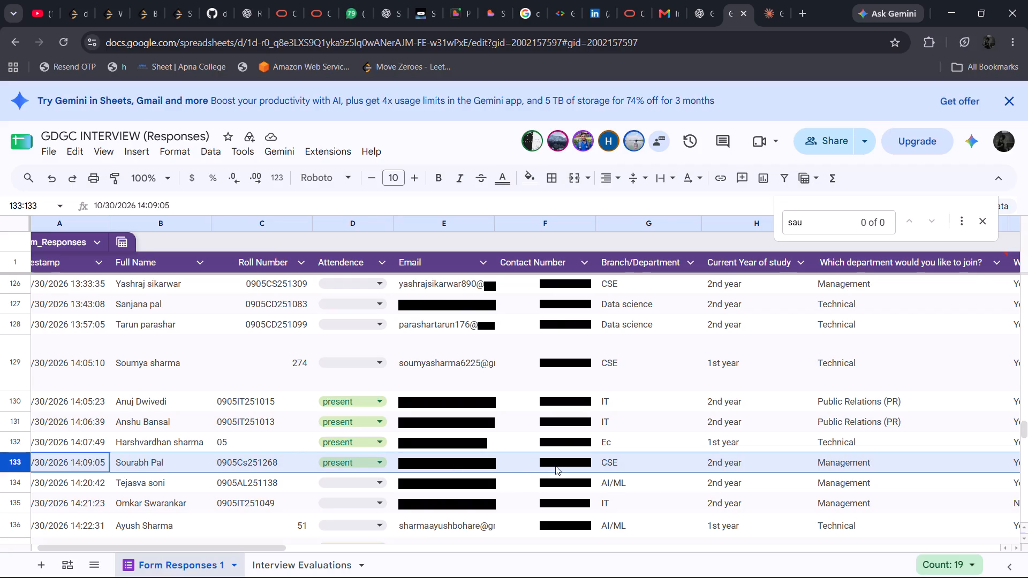
scroll(555, 466, "left", 12)
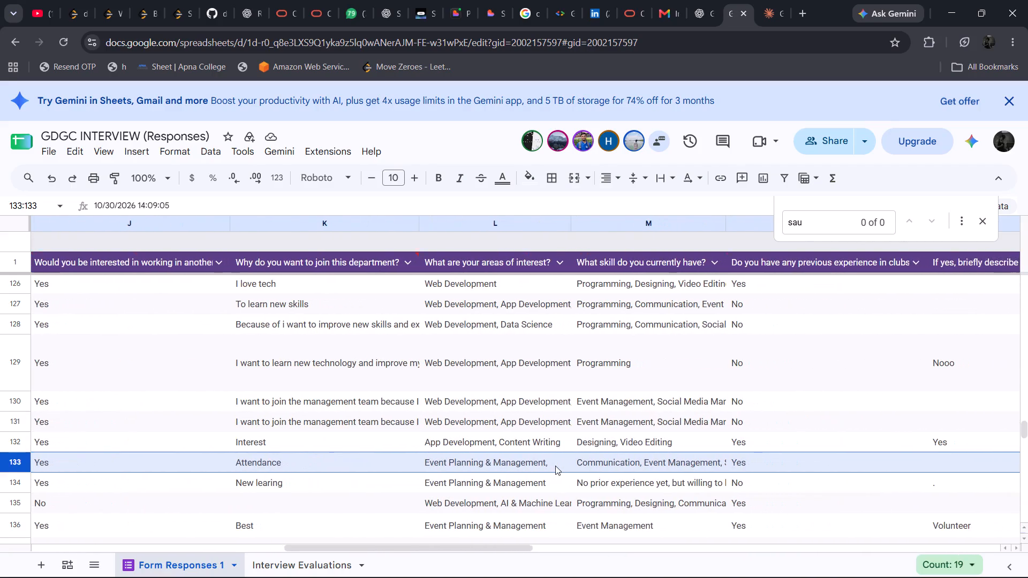
scroll(555, 466, "left", 1)
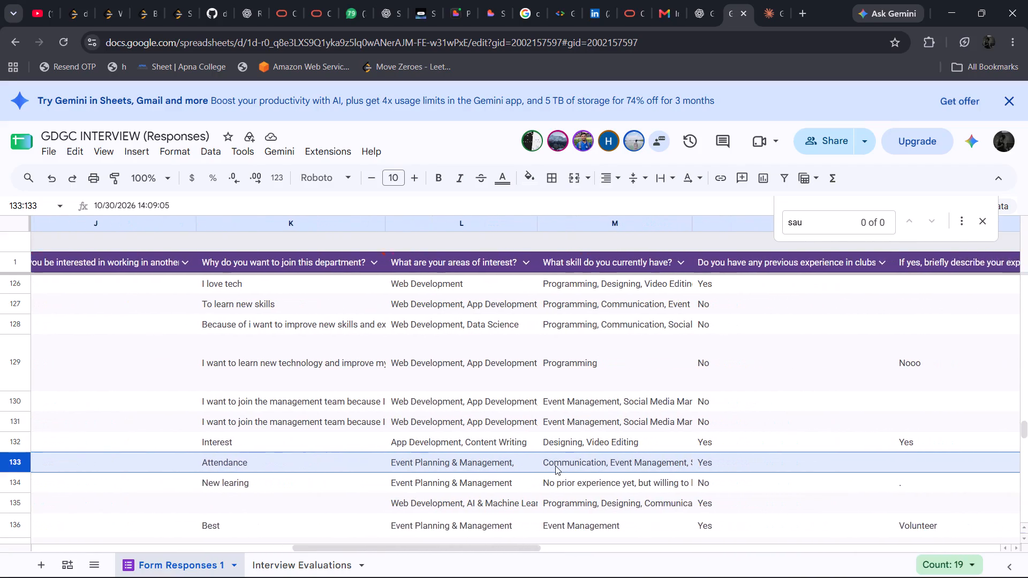
scroll(555, 466, "left", 5)
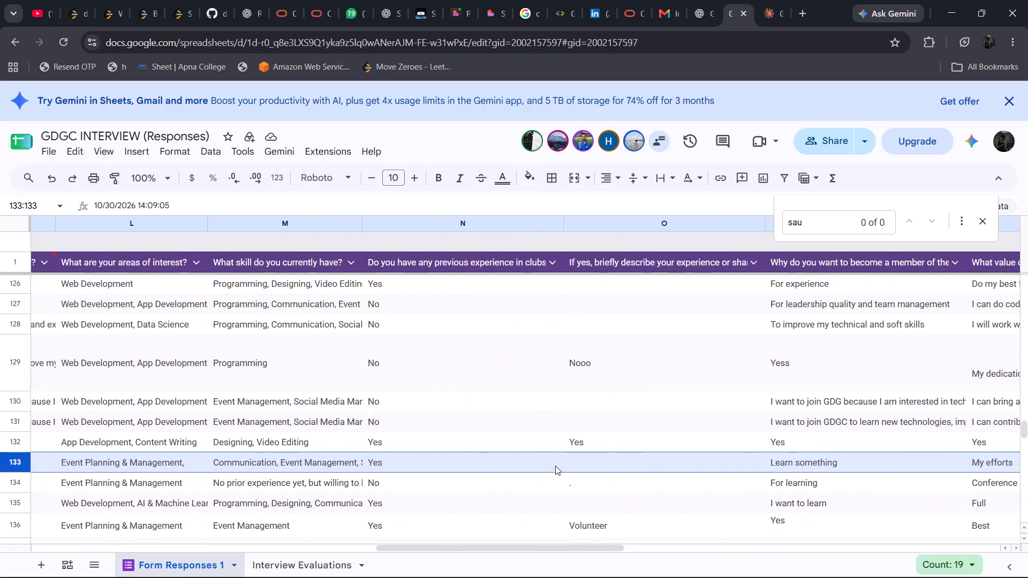
scroll(555, 466, "left", 5)
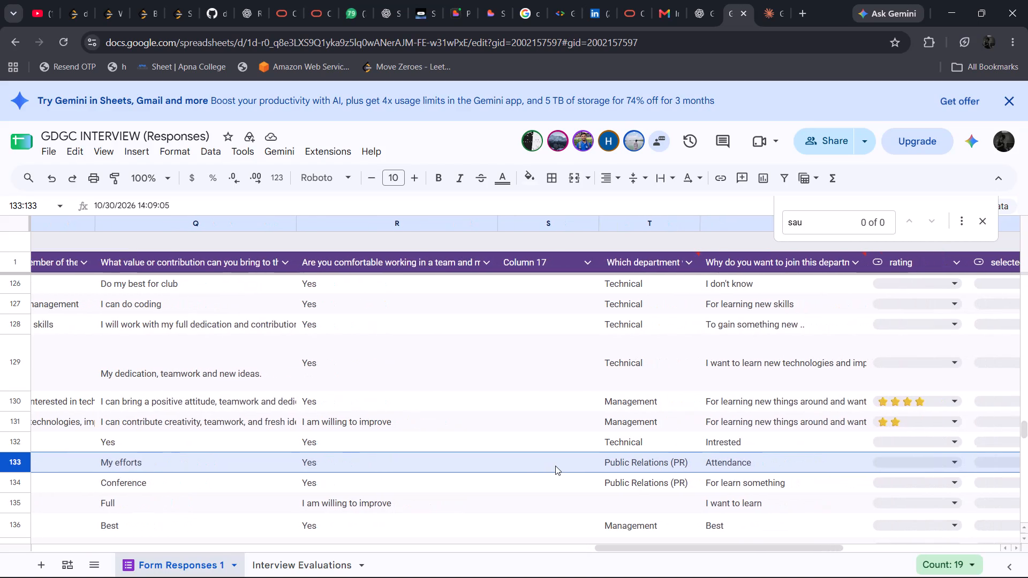
scroll(555, 466, "left", 3)
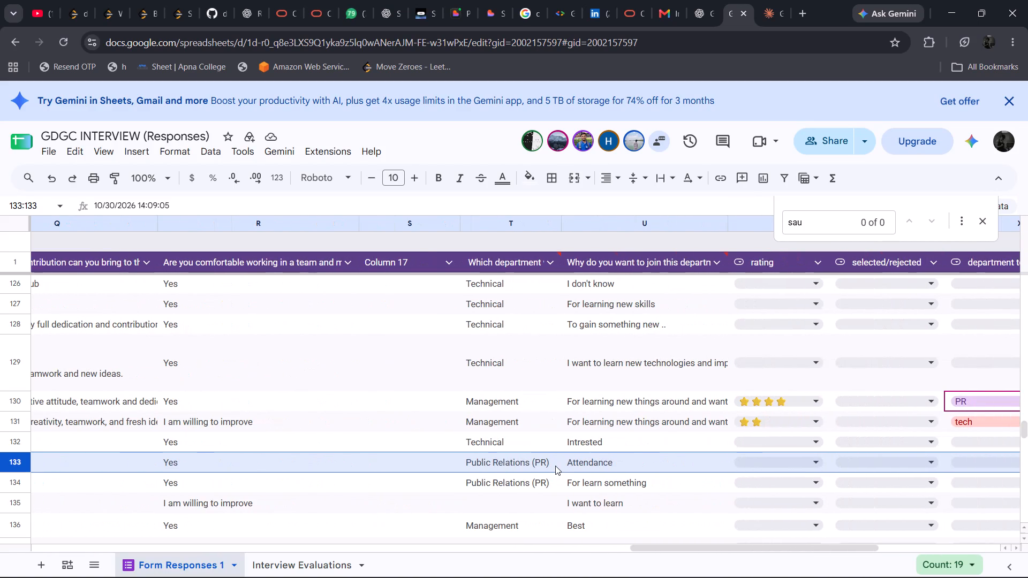
scroll(555, 466, "left", 2)
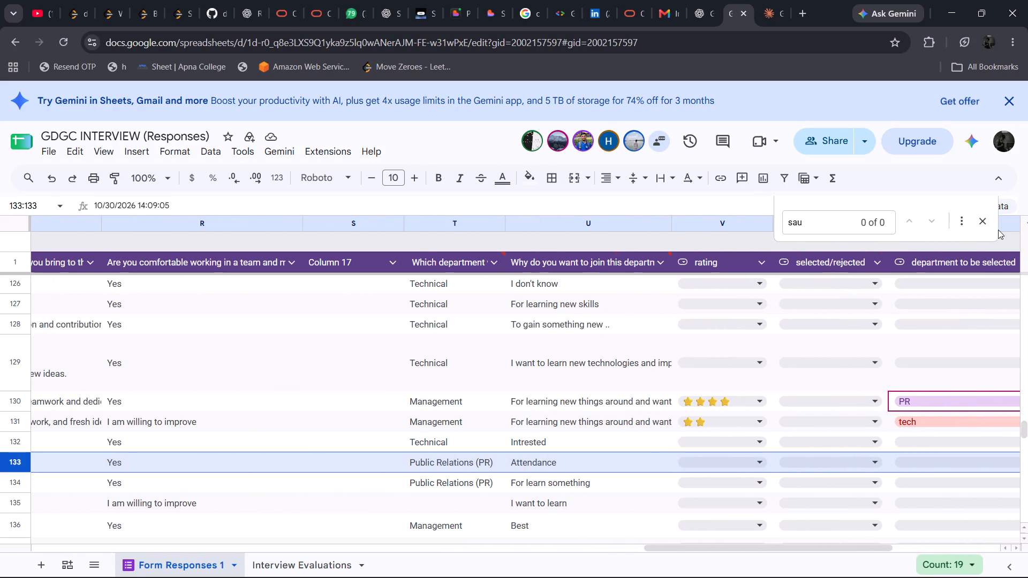
left_click(986, 223)
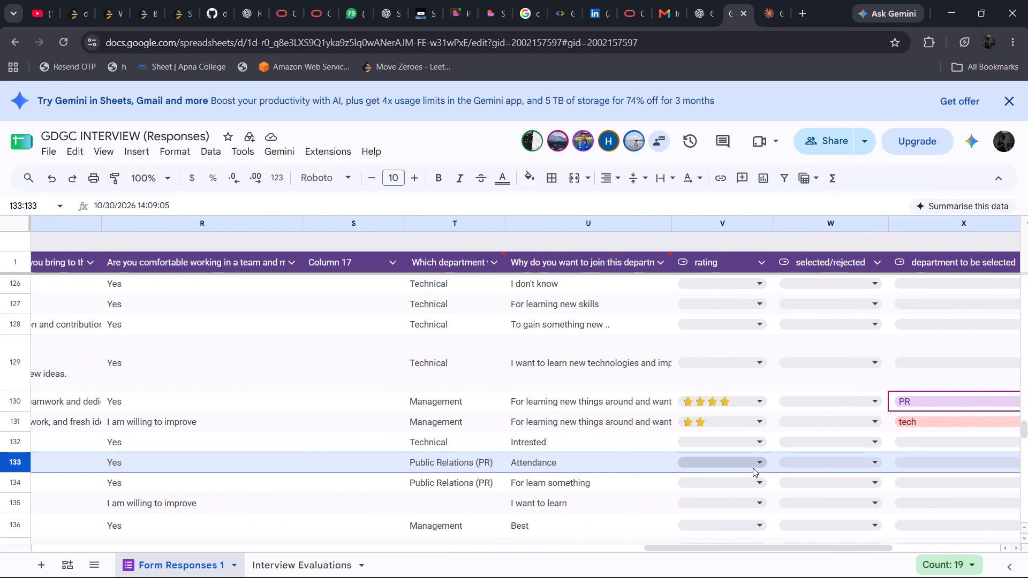
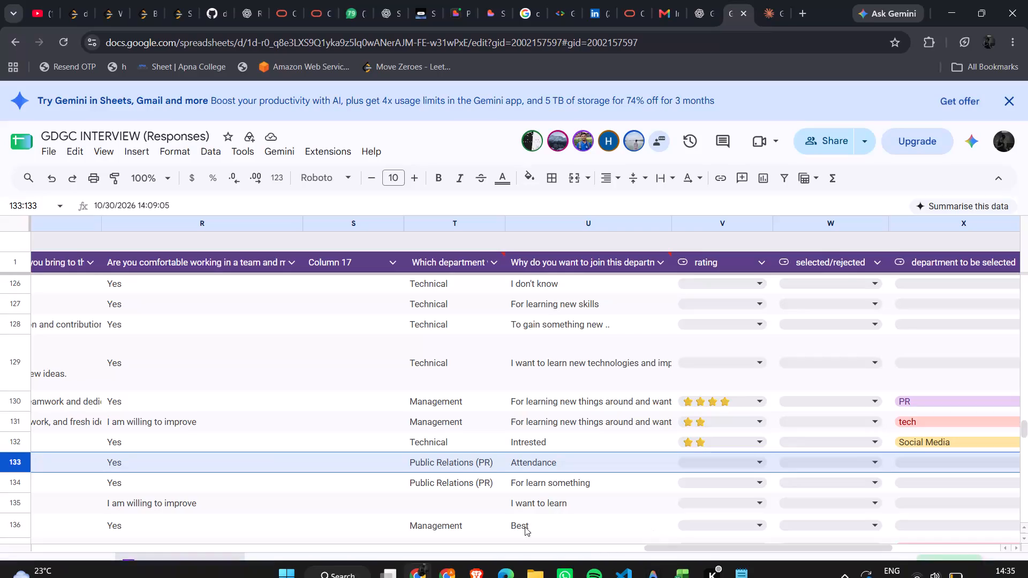
Return to the full name and attendance columns and search the sheet for "bri".
scroll(420, 469, "right", 9)
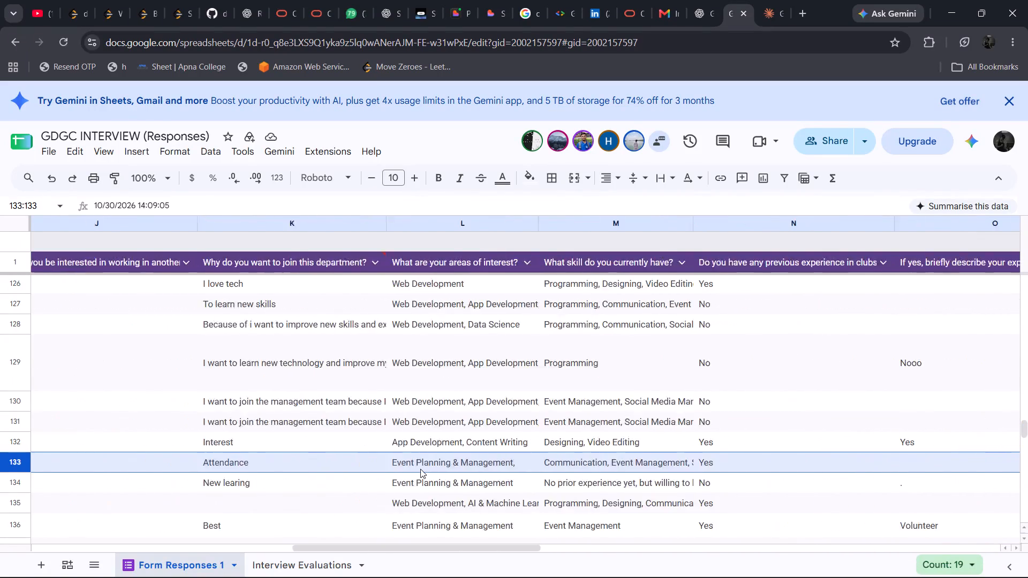
scroll(420, 469, "right", 12)
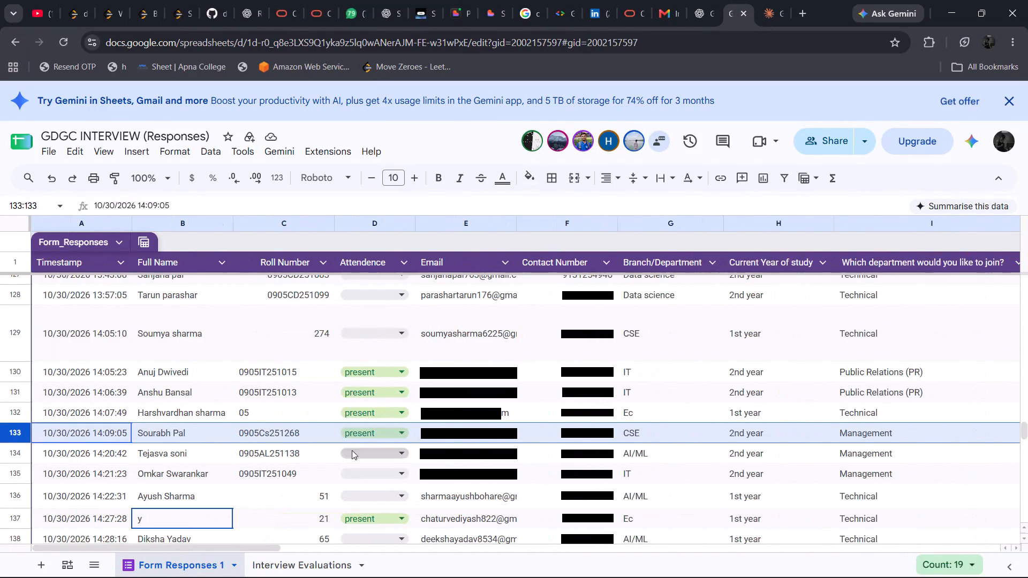
key("ctrl+f")
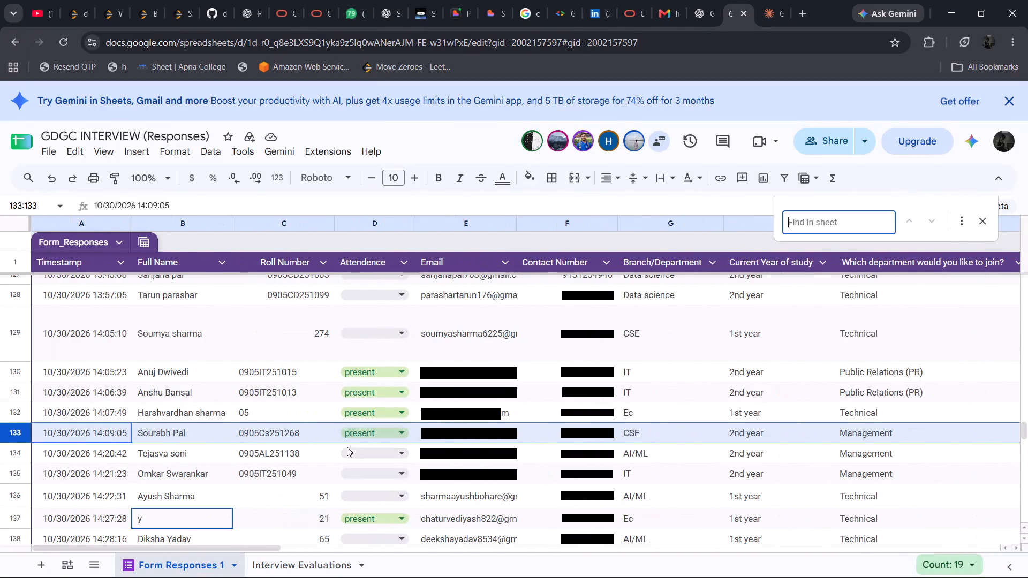
type("bri")
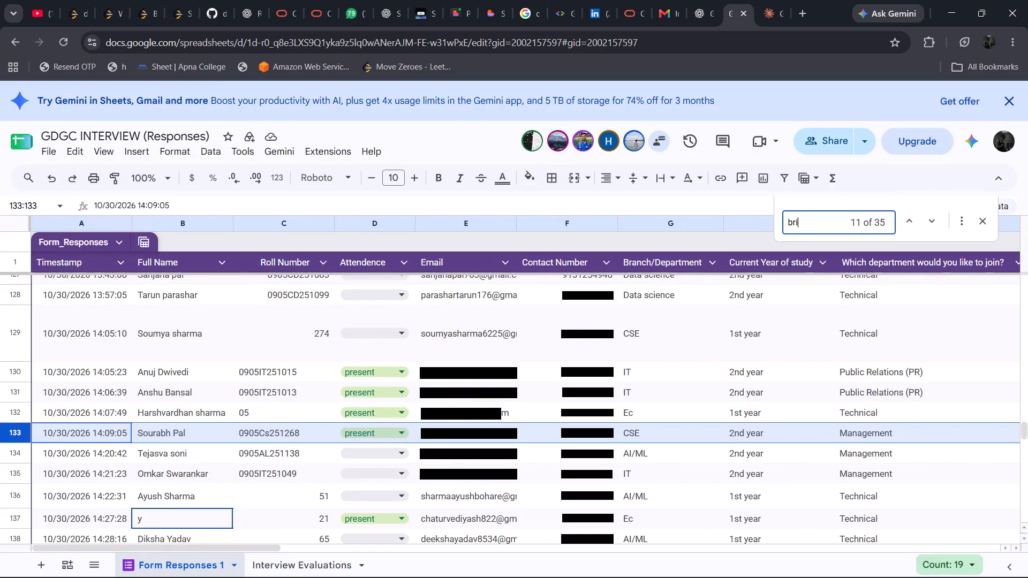
Look through the full name and attendance columns from the end of the list up to the first rows for the applicant.
scroll(115, 462, "down", 4)
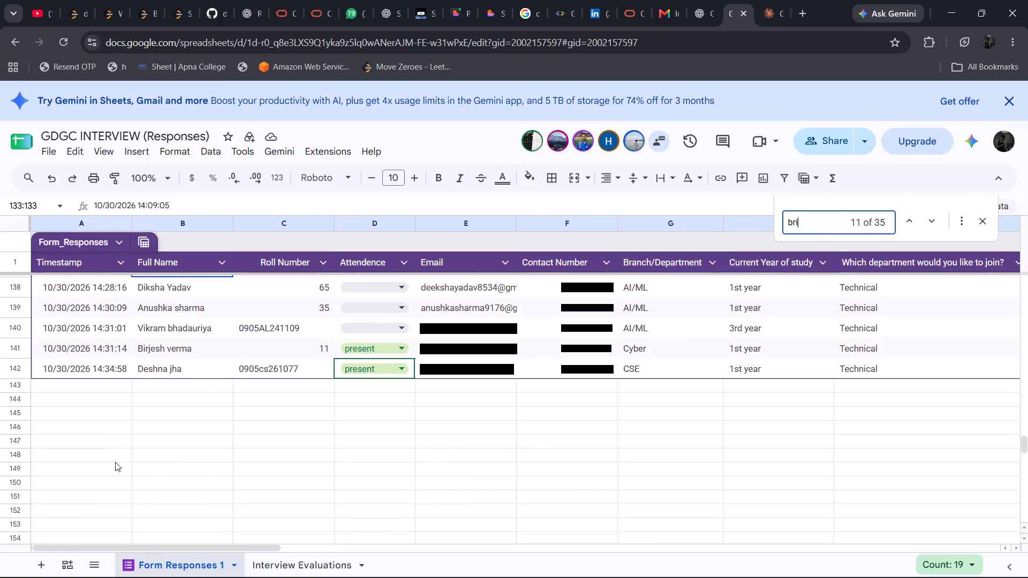
scroll(115, 462, "up", 6)
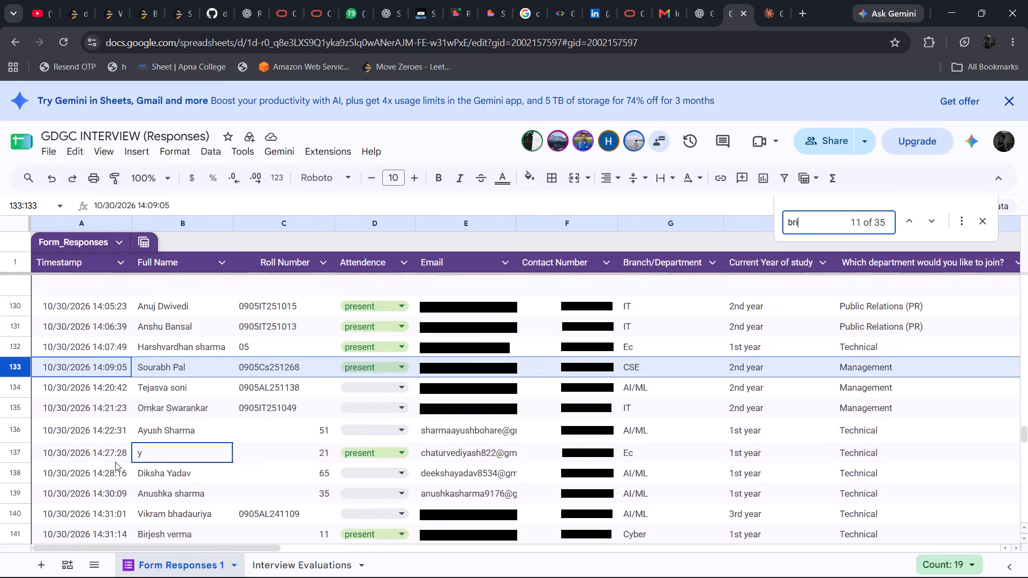
scroll(115, 462, "up", 6)
scroll(115, 462, "down", 1)
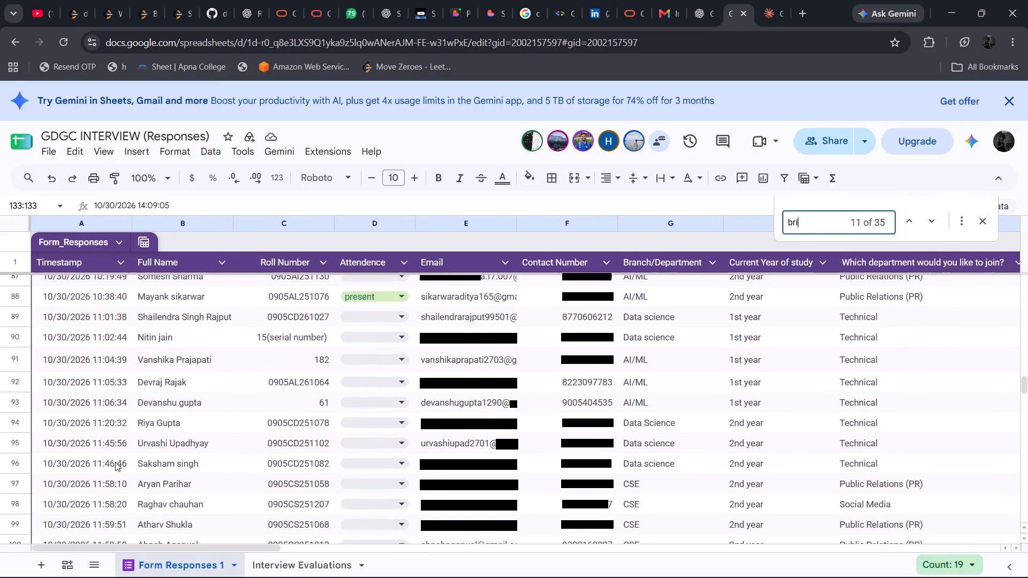
scroll(115, 462, "down", 2)
scroll(115, 462, "up", 6)
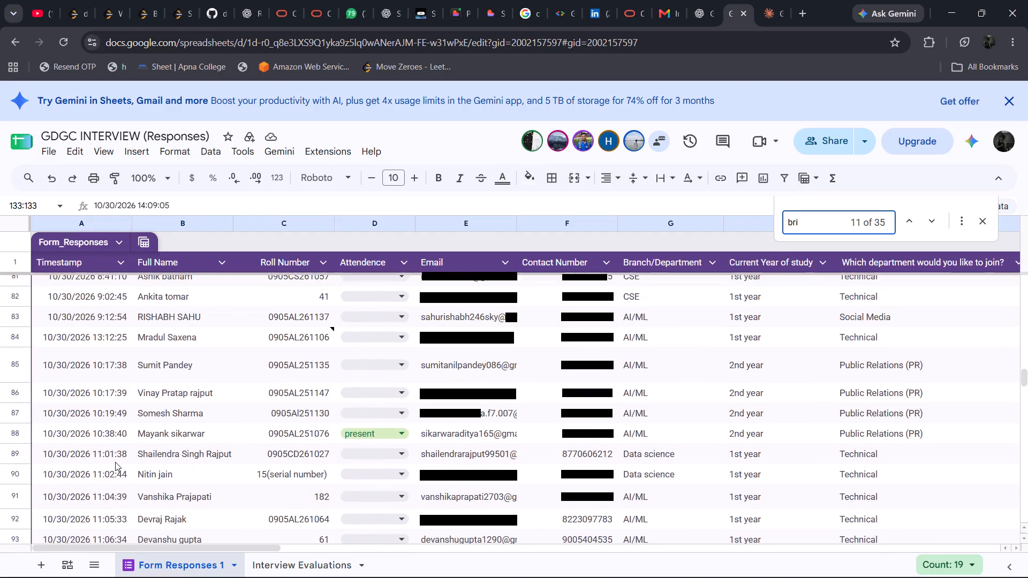
scroll(115, 462, "up", 7)
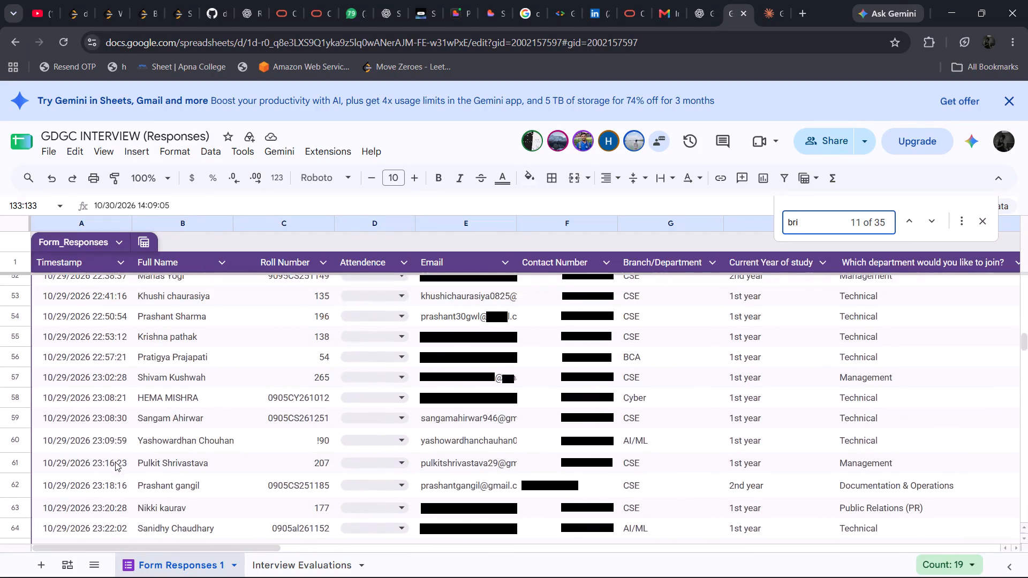
scroll(115, 462, "up", 5)
Check the names and attendance marks again from the top of the list down to the last response in row 142.
scroll(115, 462, "down", 1)
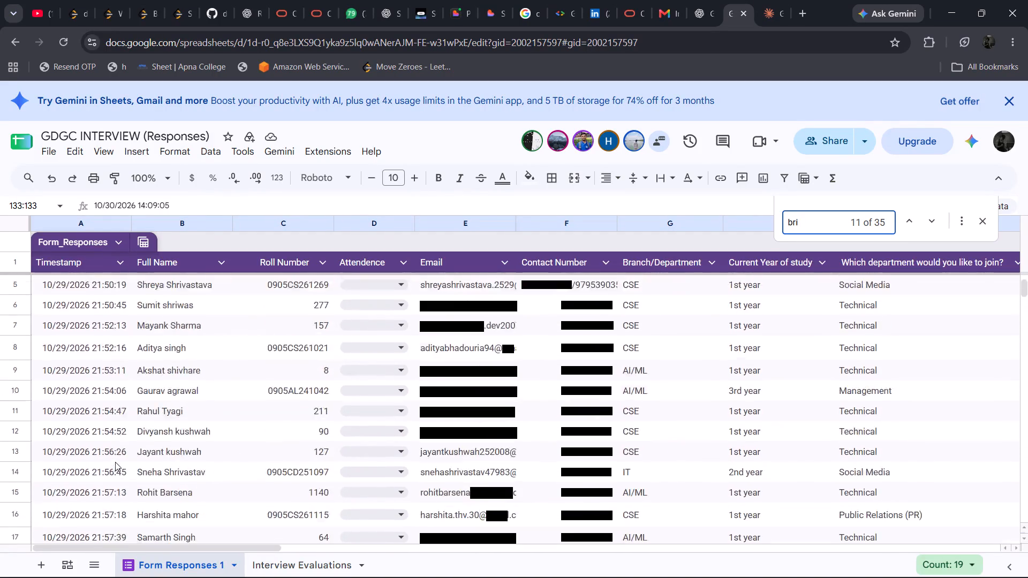
scroll(115, 462, "down", 7)
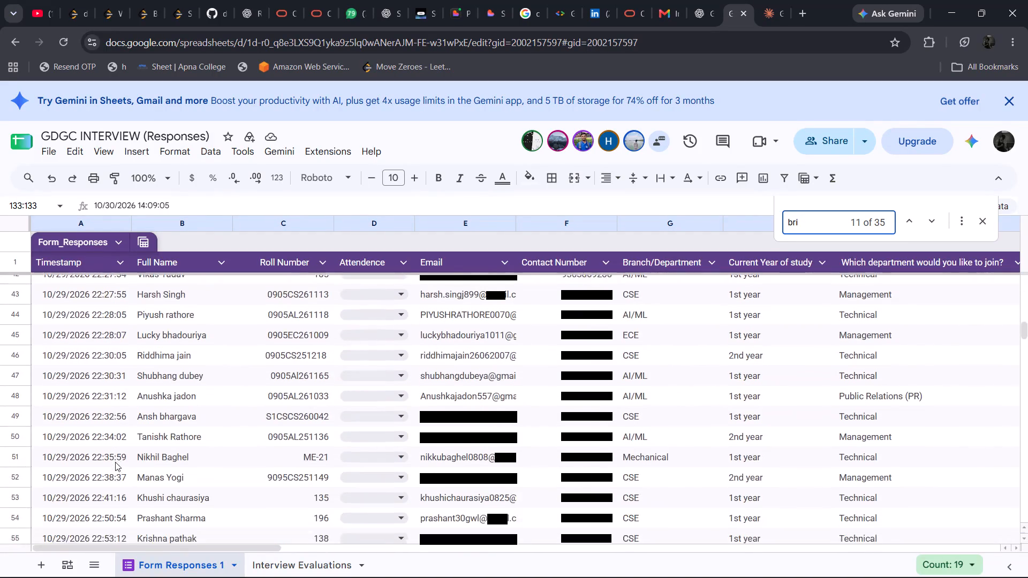
scroll(115, 462, "down", 6)
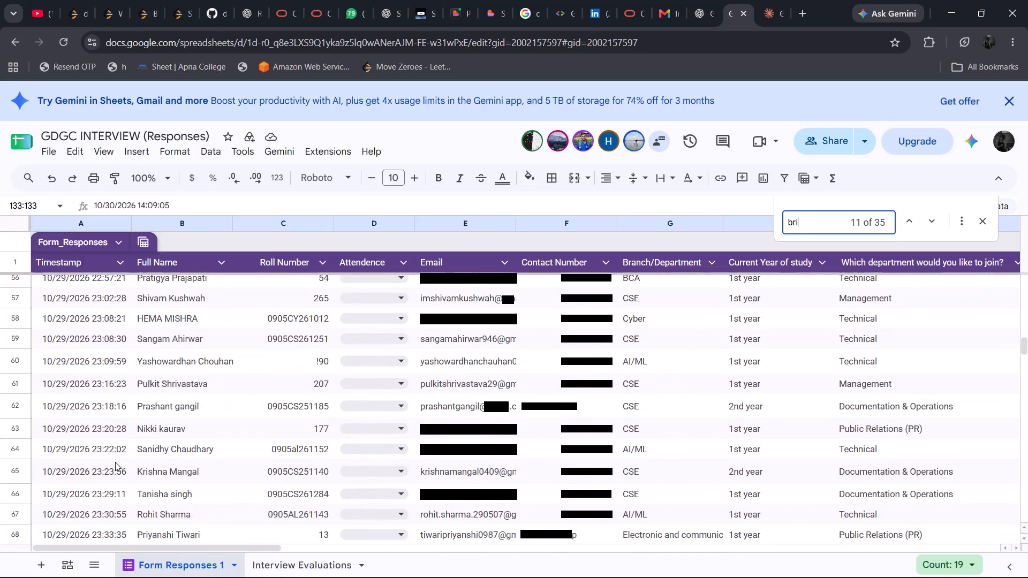
scroll(115, 462, "down", 1)
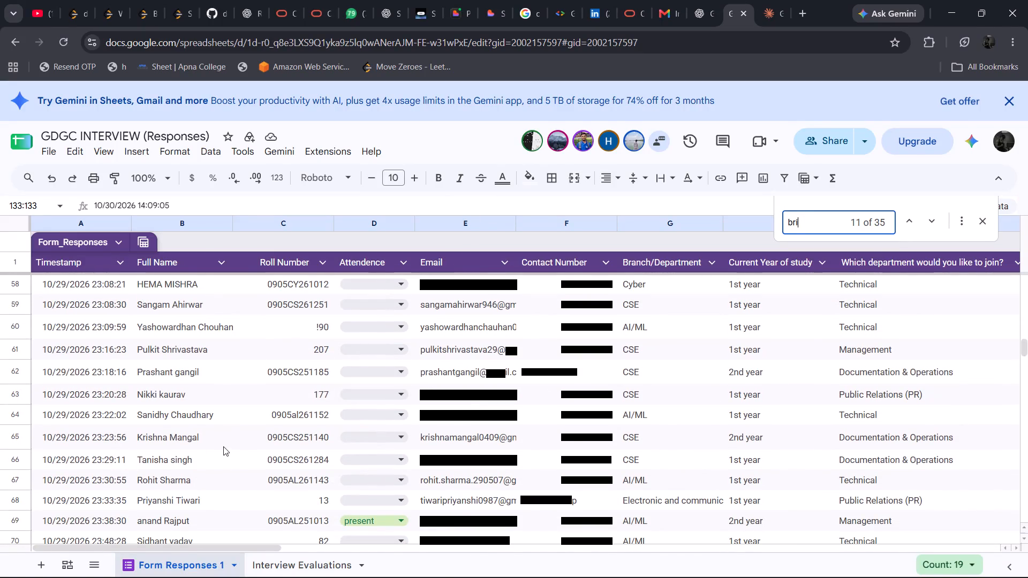
scroll(224, 448, "down", 3)
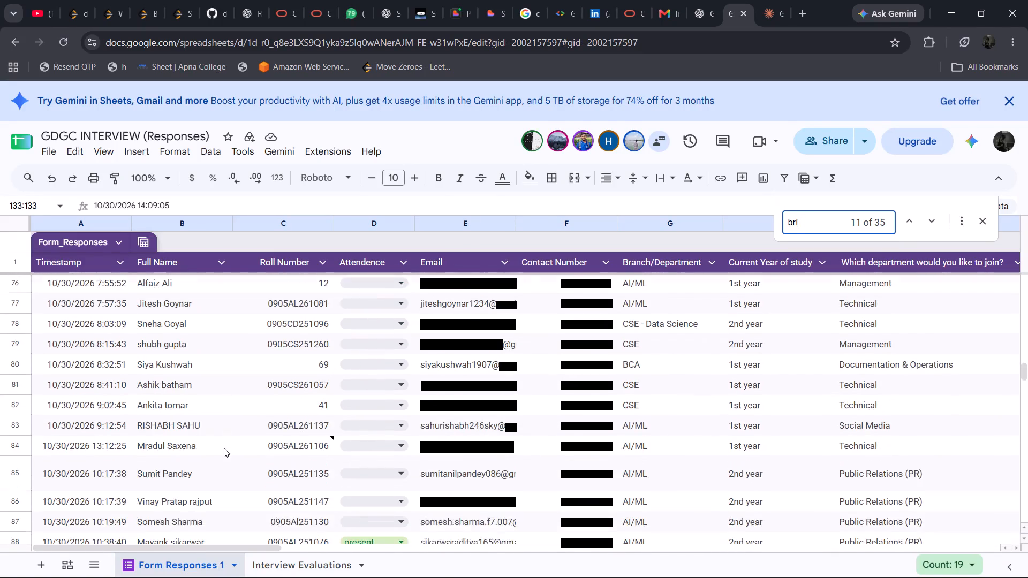
scroll(224, 448, "down", 4)
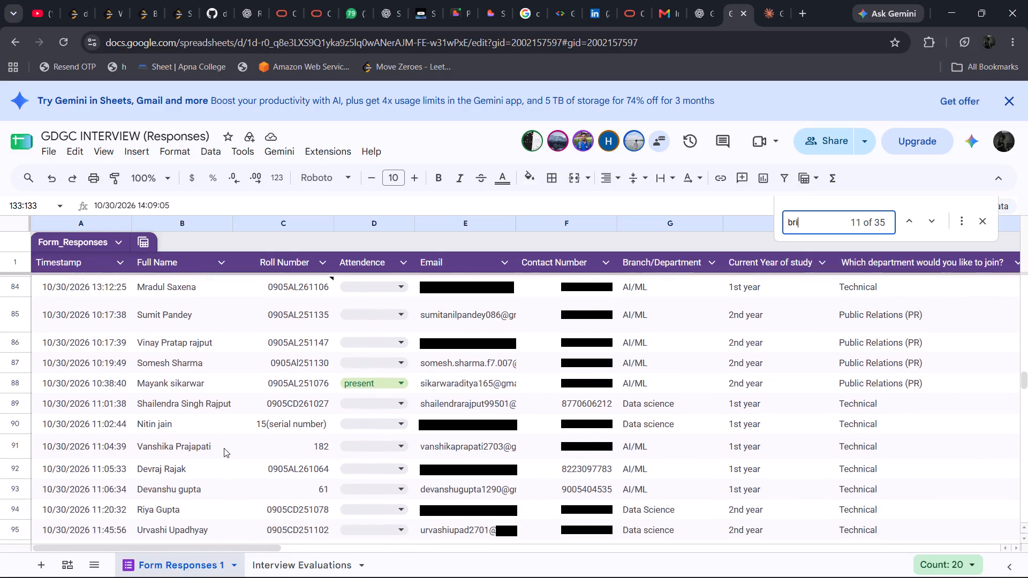
scroll(224, 448, "down", 4)
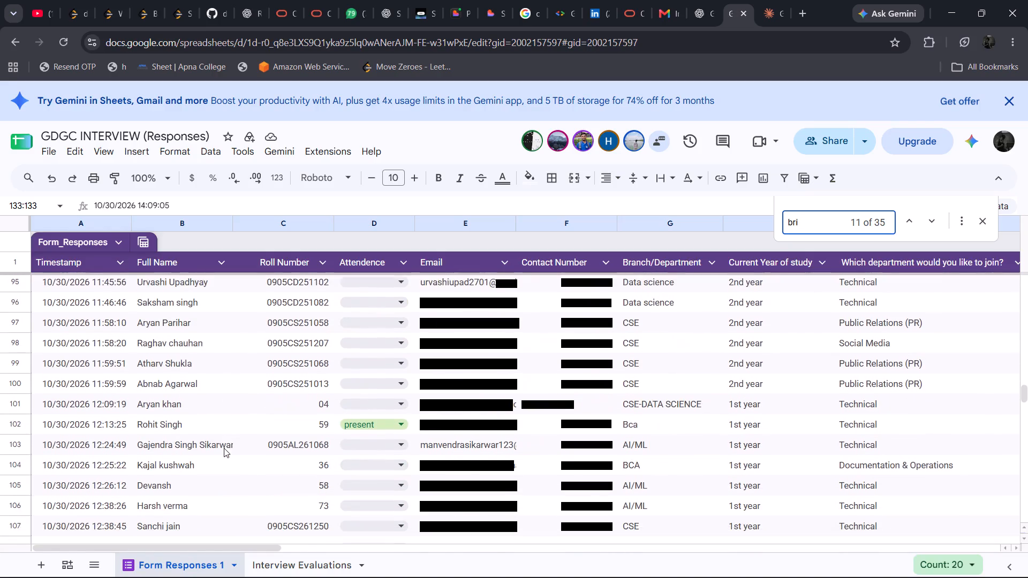
scroll(224, 448, "down", 3)
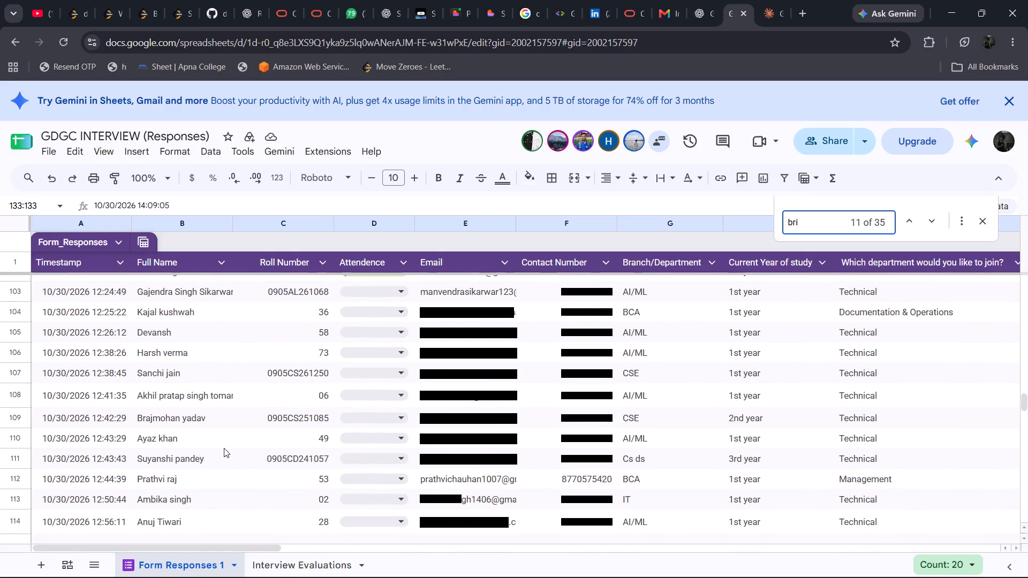
scroll(224, 448, "down", 1)
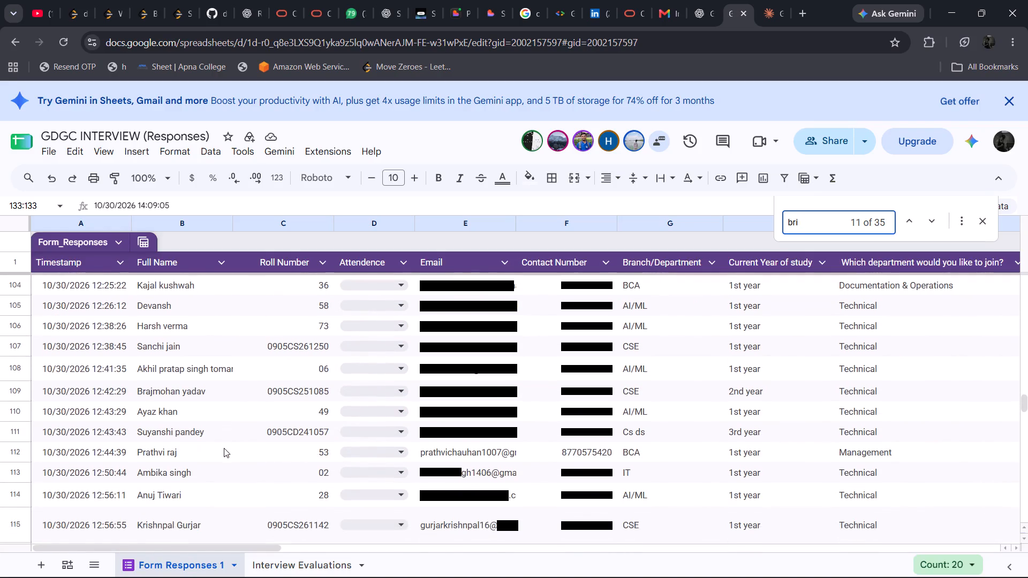
scroll(224, 448, "down", 2)
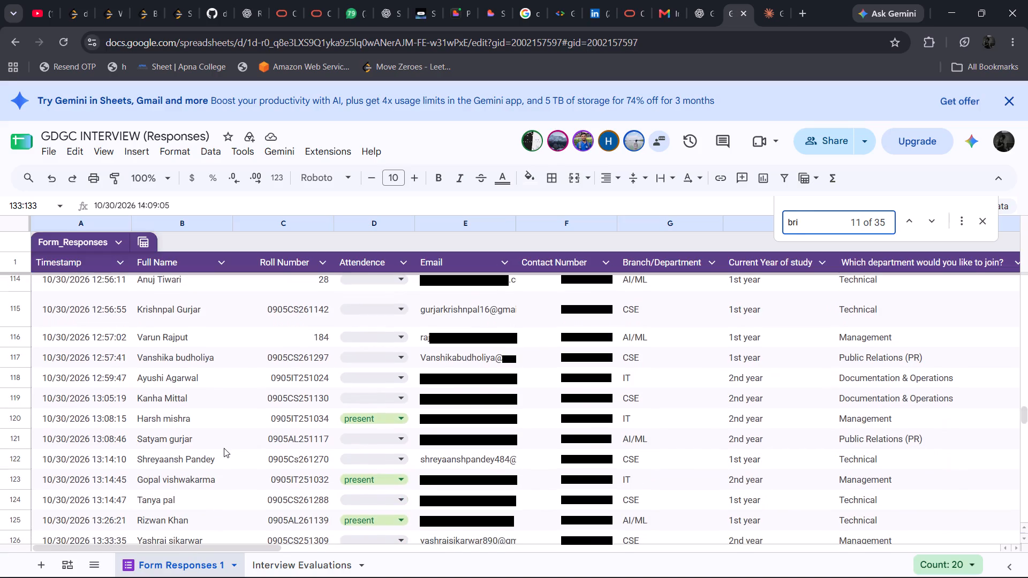
scroll(224, 448, "down", 2)
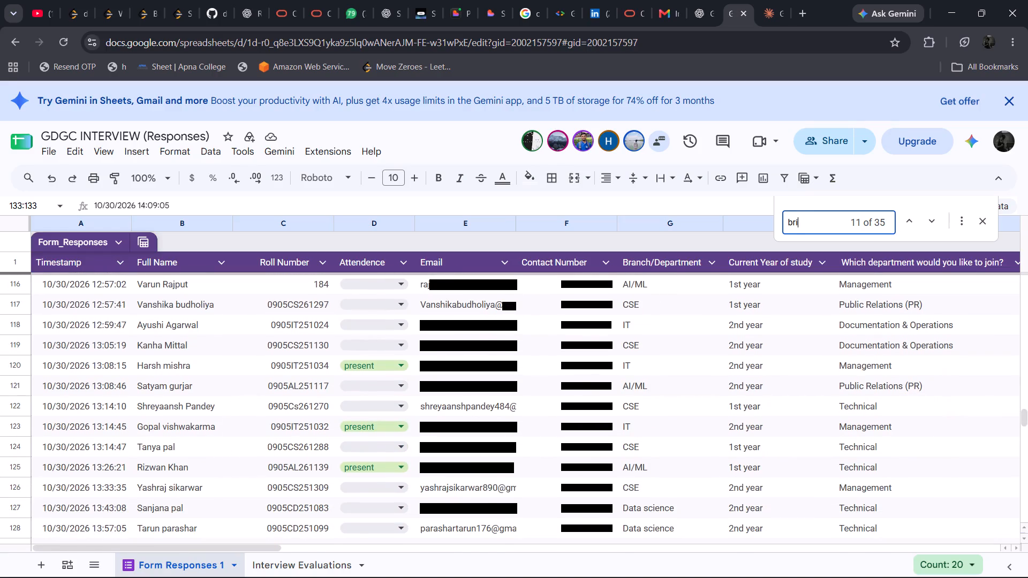
scroll(541, 317, "down", 2)
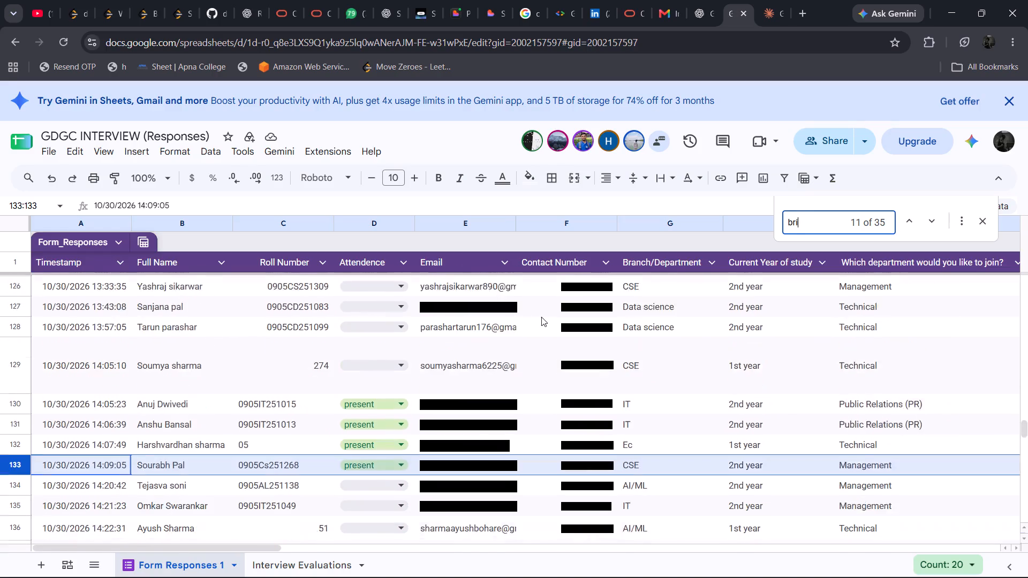
scroll(541, 317, "down", 4)
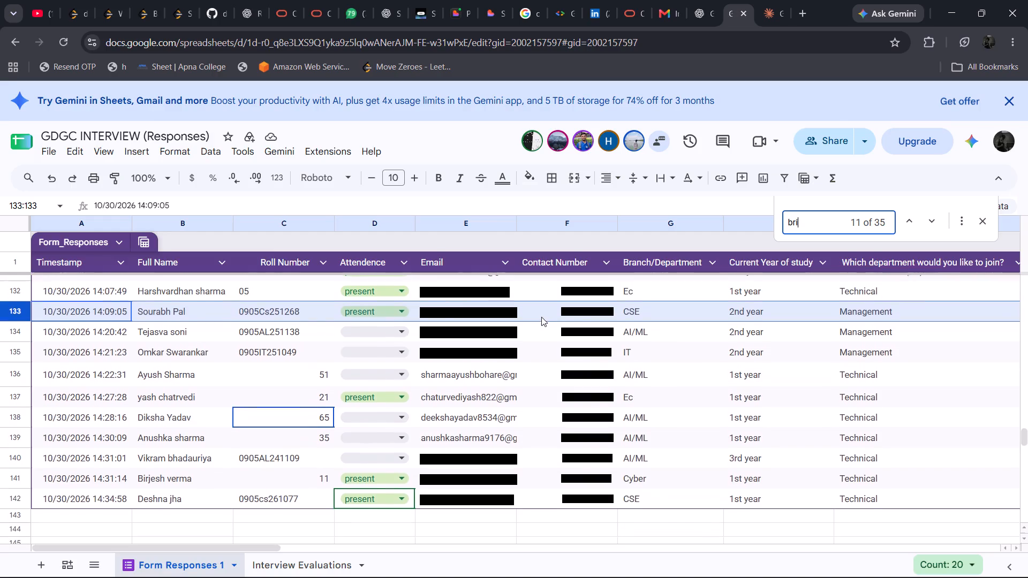
scroll(541, 317, "down", 1)
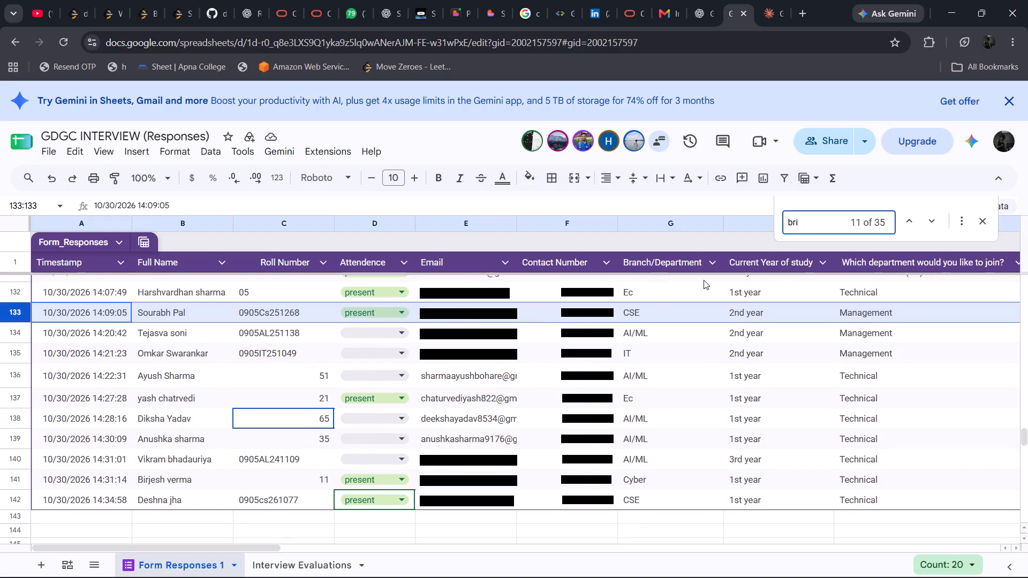
Change the sheet search term to "bir" to locate the applicant.
key("BackSpace")
key("BackSpace")
type("ir")
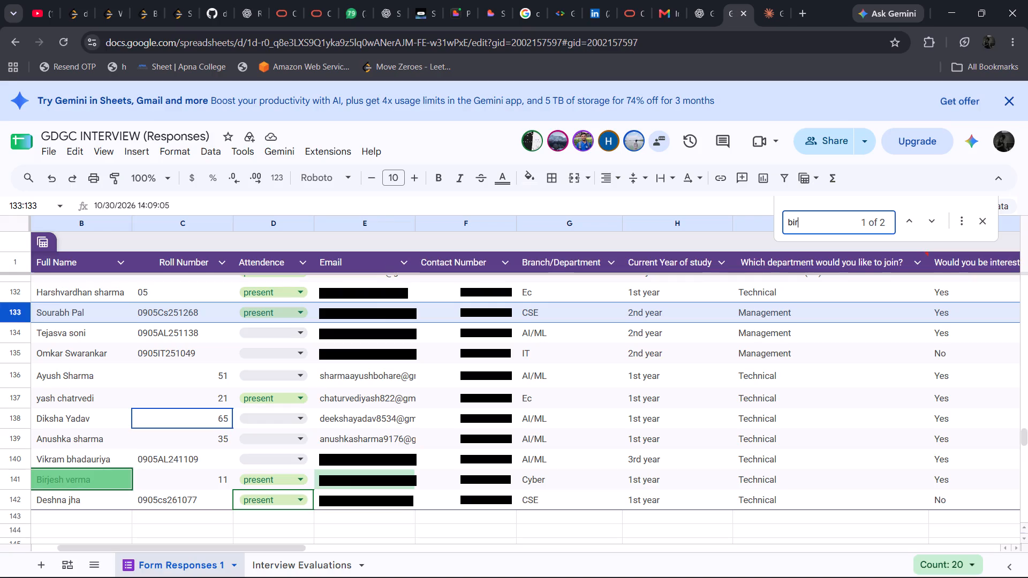
scroll(267, 436, "right", 1)
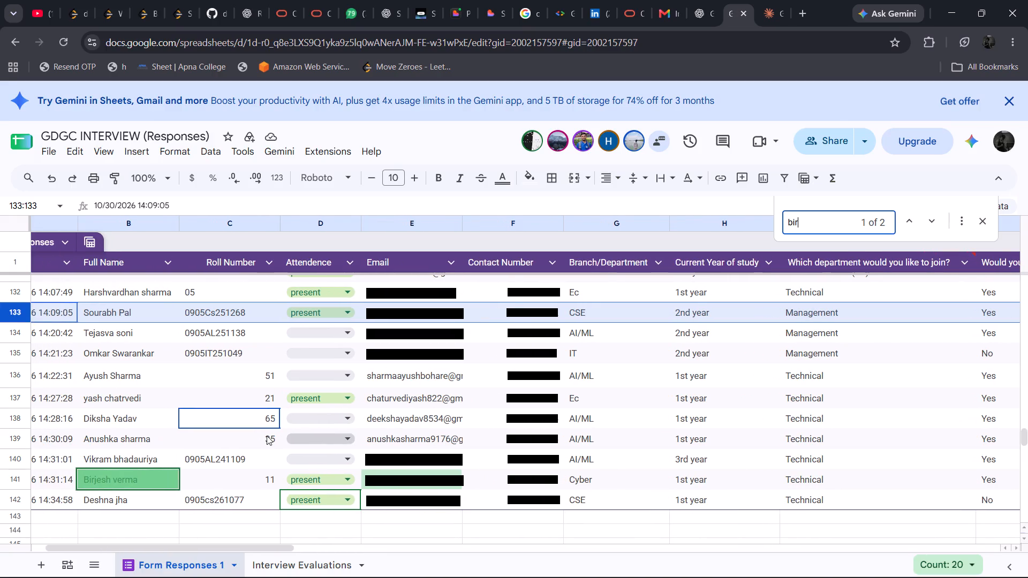
Select row 141 and review that applicant's form answers across to the rating and department to be selected columns.
left_click(16, 481)
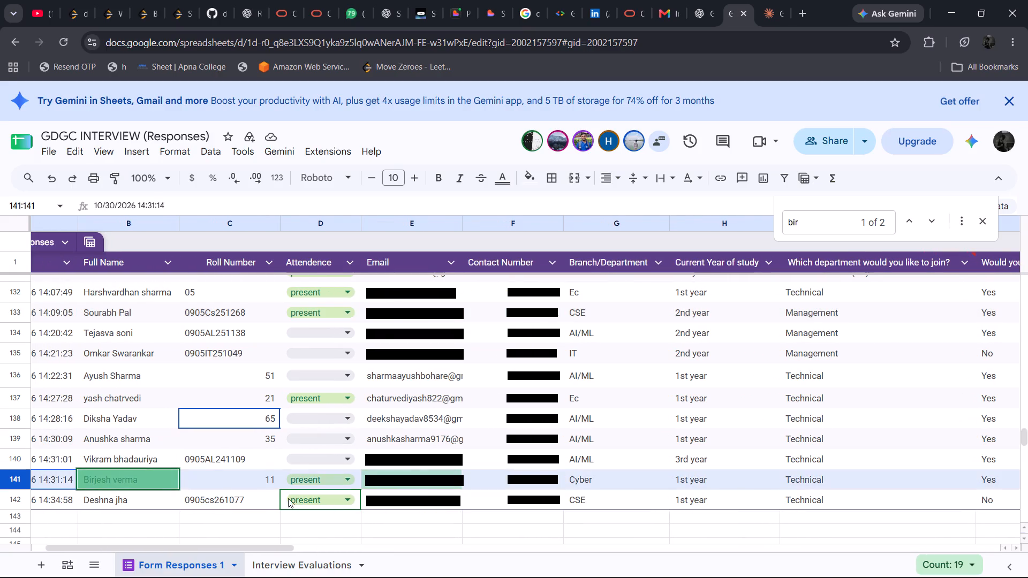
scroll(434, 495, "left", 13)
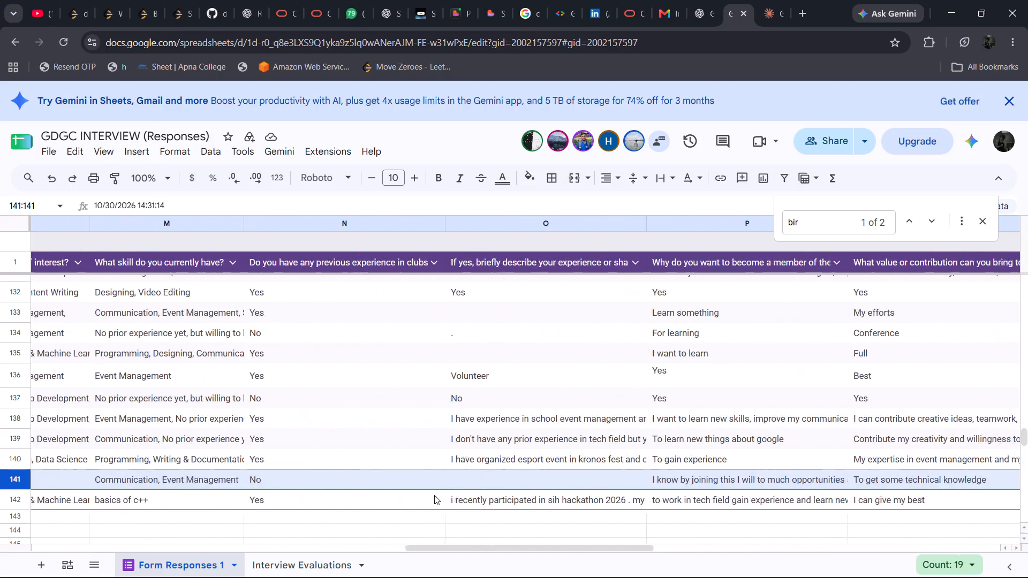
scroll(434, 495, "left", 3)
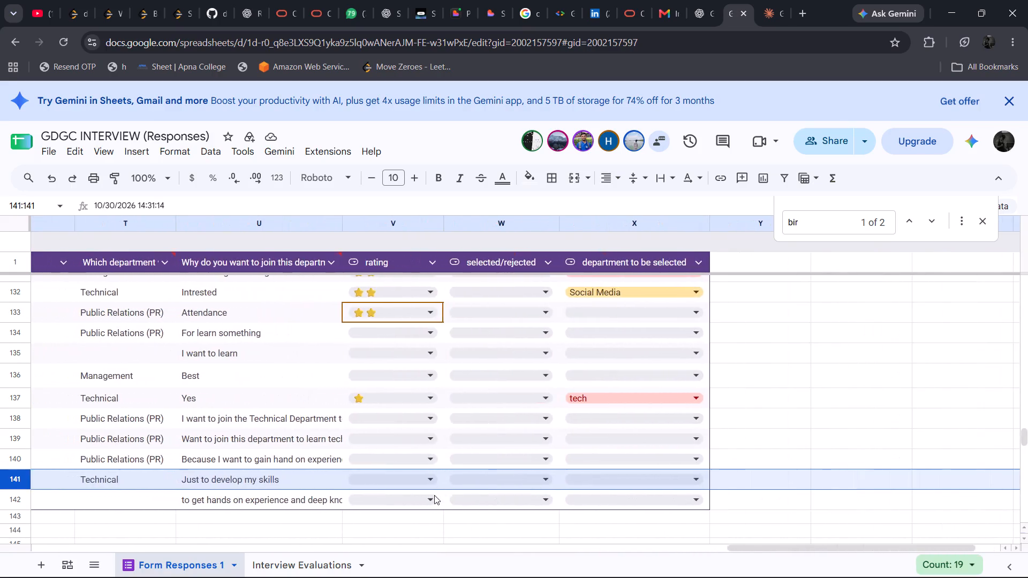
scroll(434, 495, "left", 1)
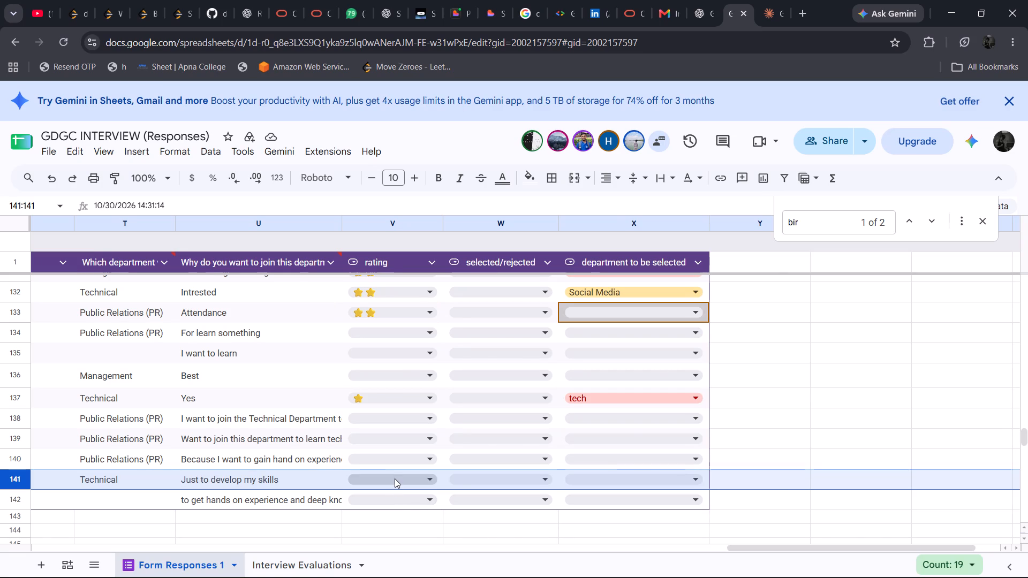
Review row 141's form answers again, from the year of study and areas of interest across to the department to be selected column.
scroll(395, 477, "right", 6)
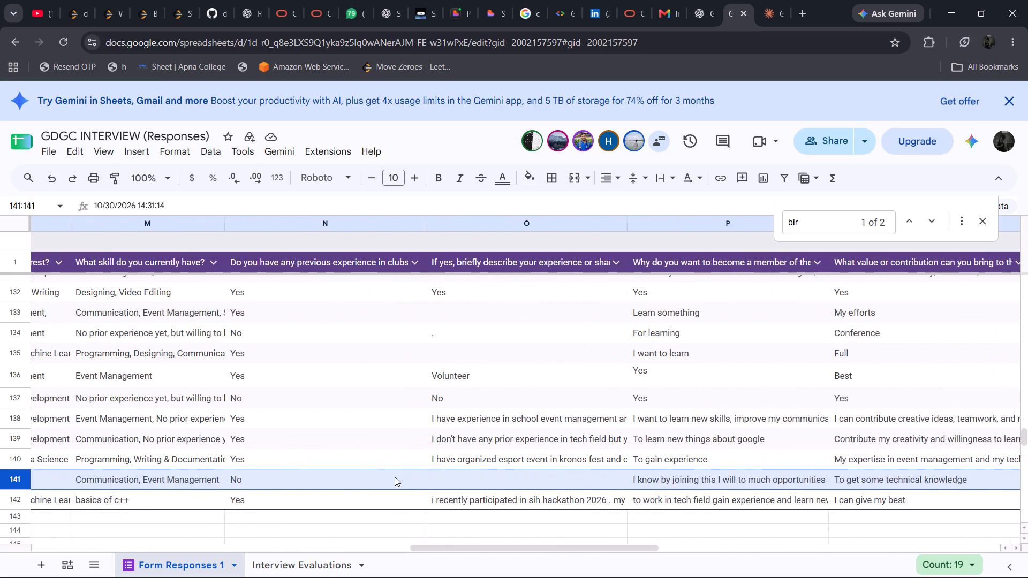
scroll(395, 477, "right", 6)
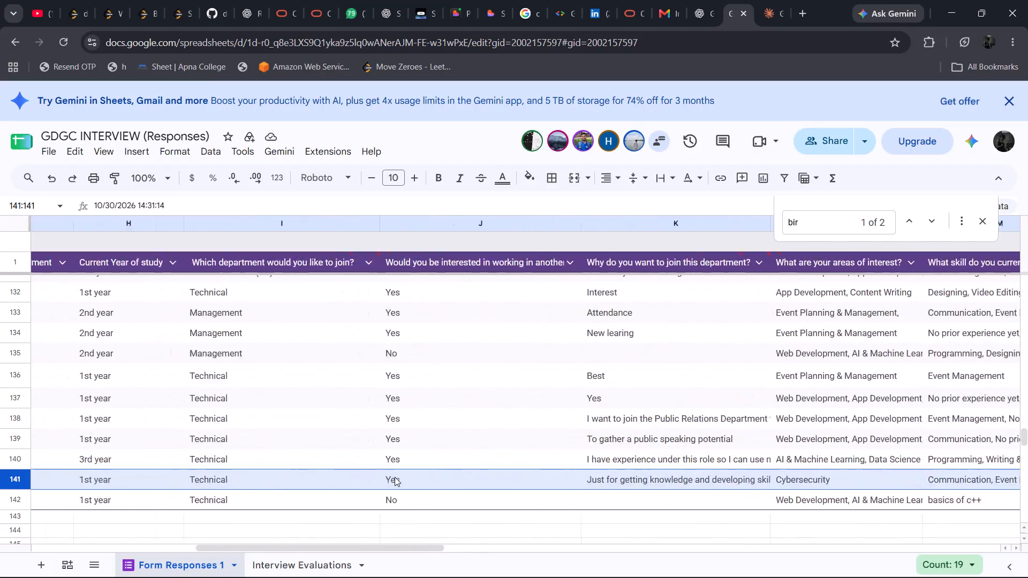
scroll(395, 477, "left", 10)
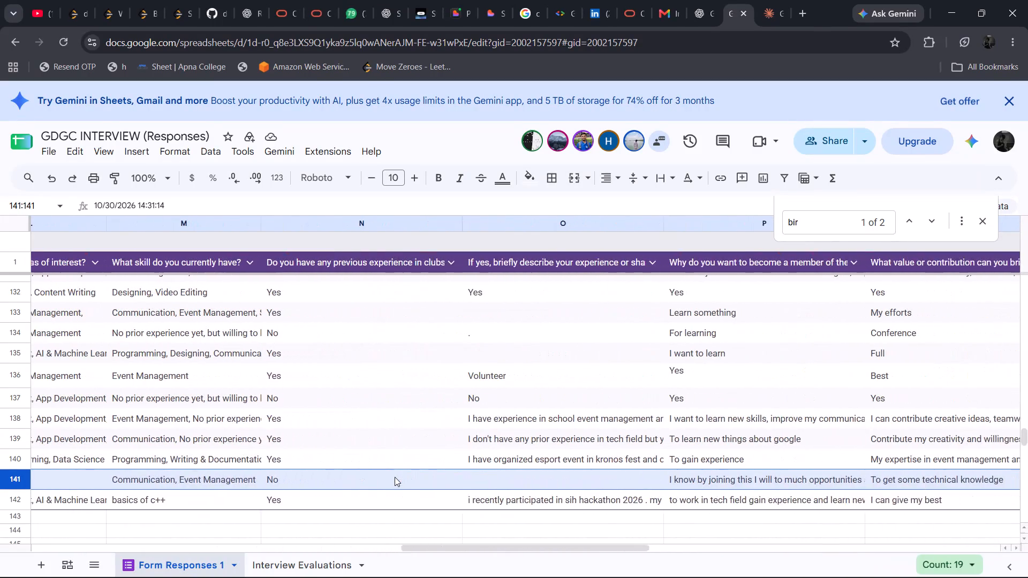
scroll(395, 477, "left", 7)
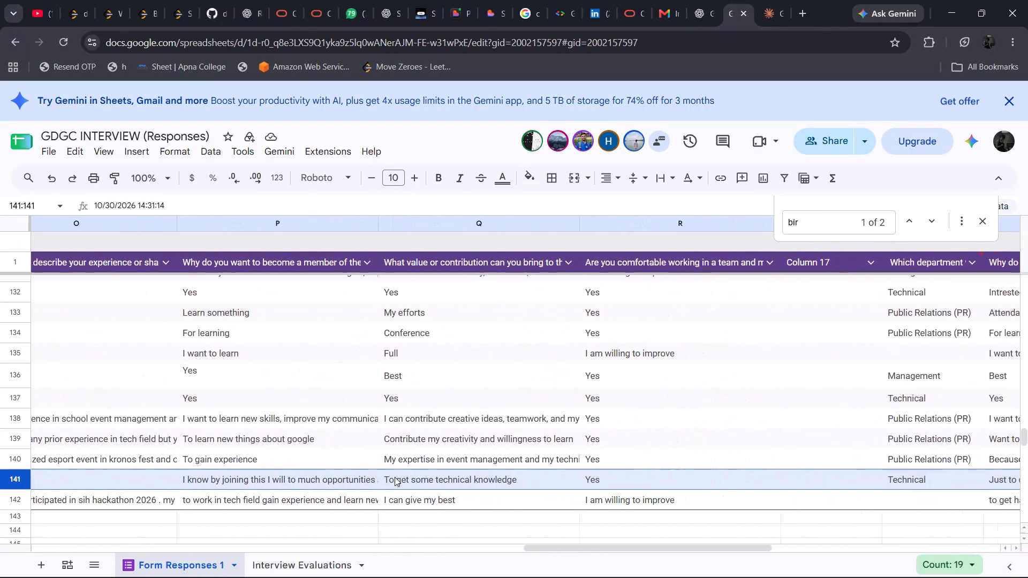
scroll(395, 477, "left", 1)
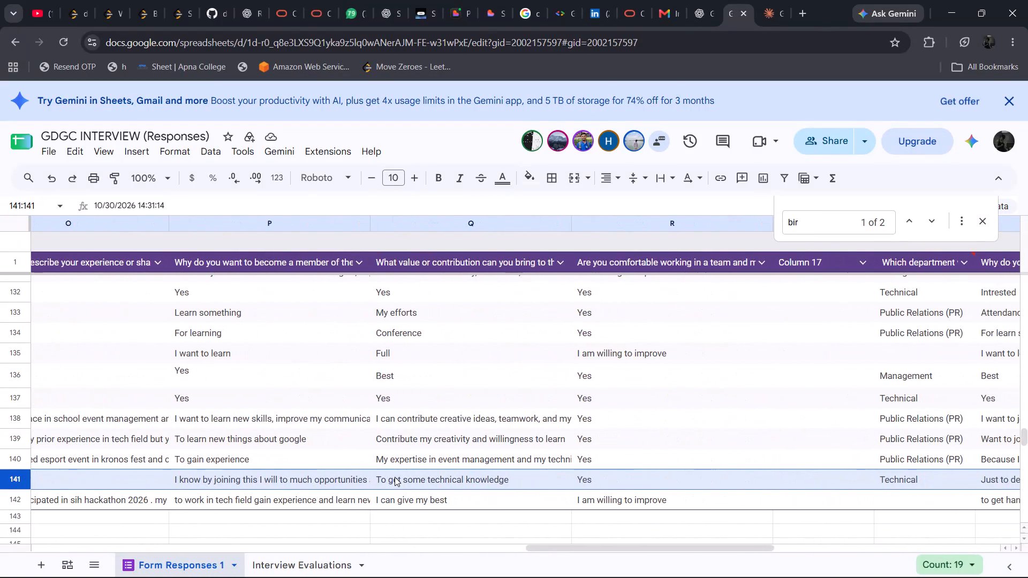
scroll(395, 477, "left", 4)
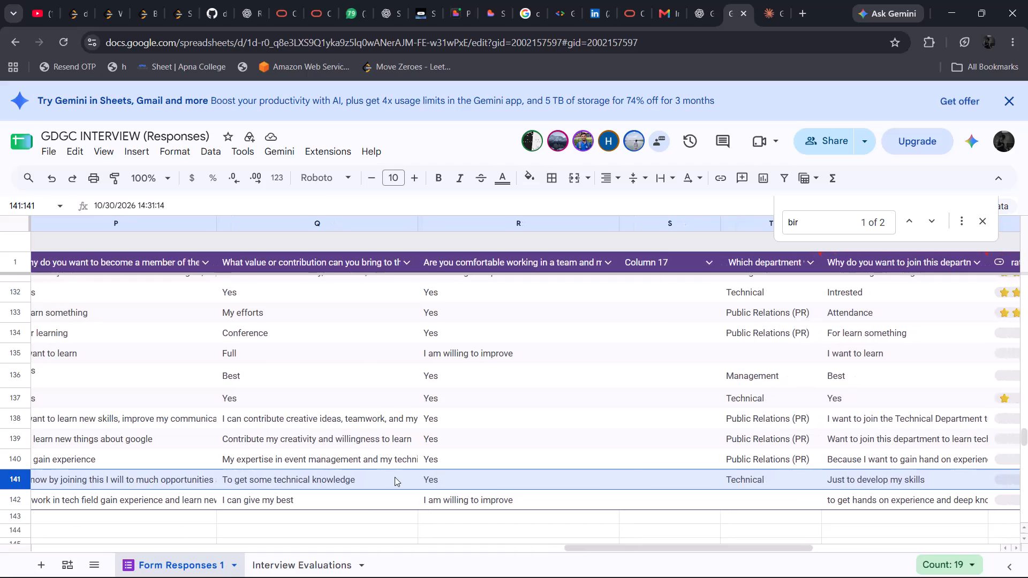
scroll(395, 477, "left", 6)
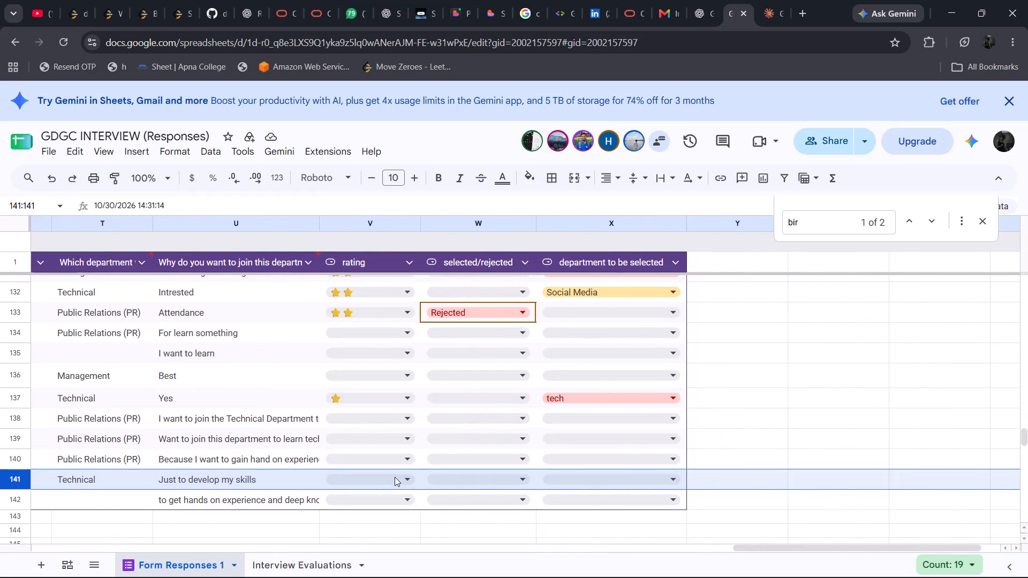
scroll(395, 477, "right", 3)
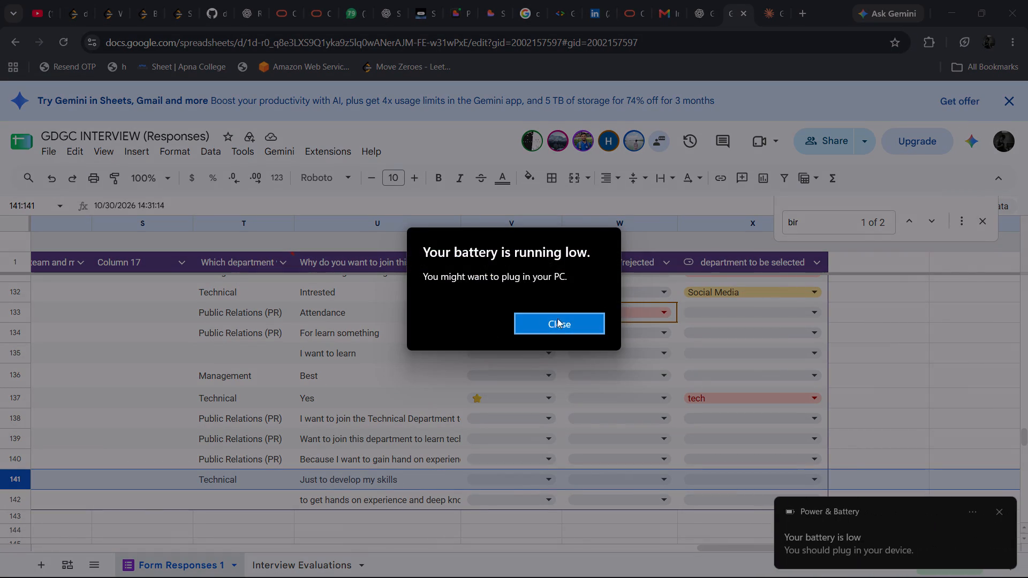
Dismiss the low-battery alert and its accompanying notification.
left_click(564, 324)
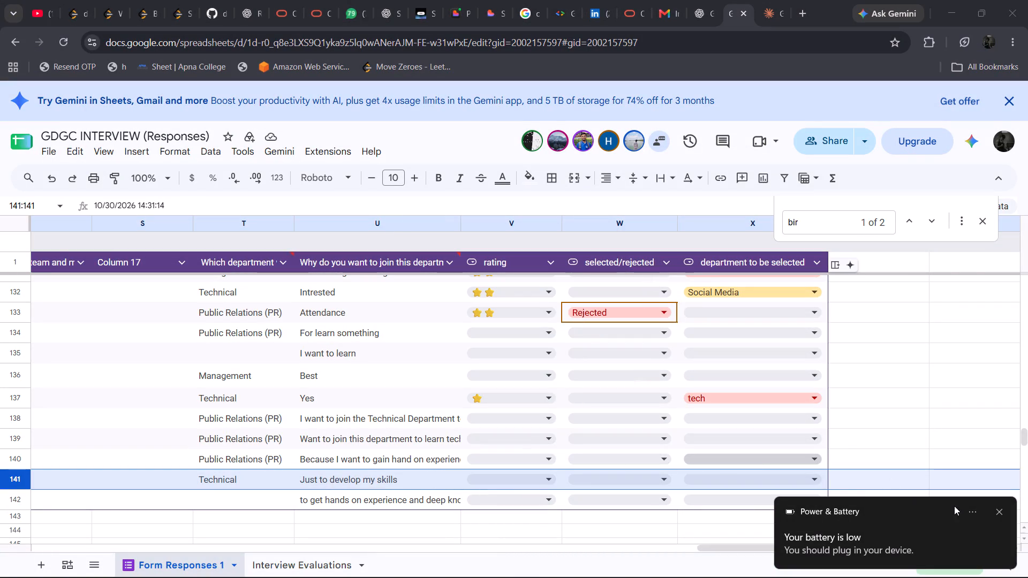
left_click(1003, 512)
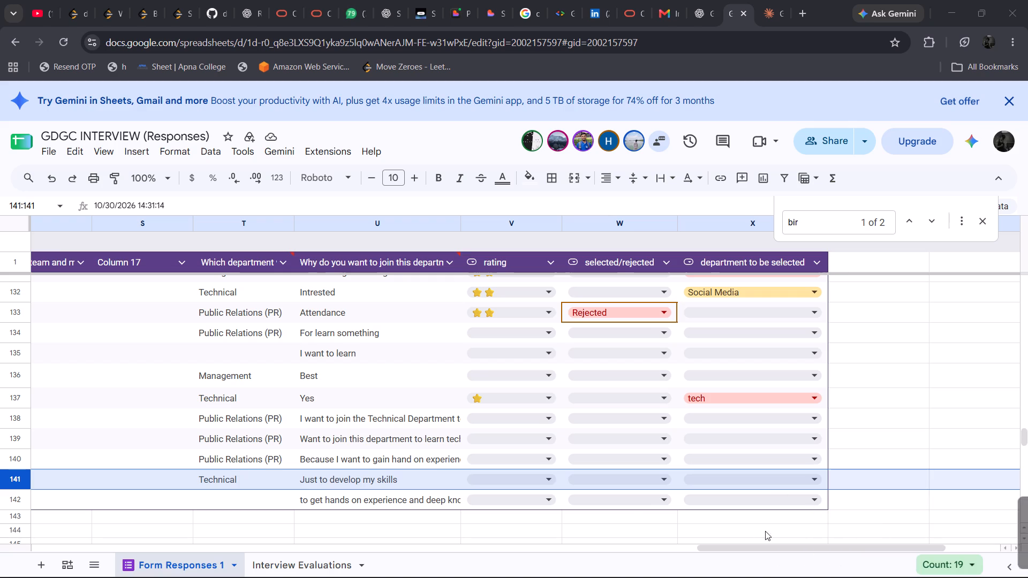
Give the applicant in row 141 a one-star rating and set the department to be selected to tech.
left_click(548, 474)
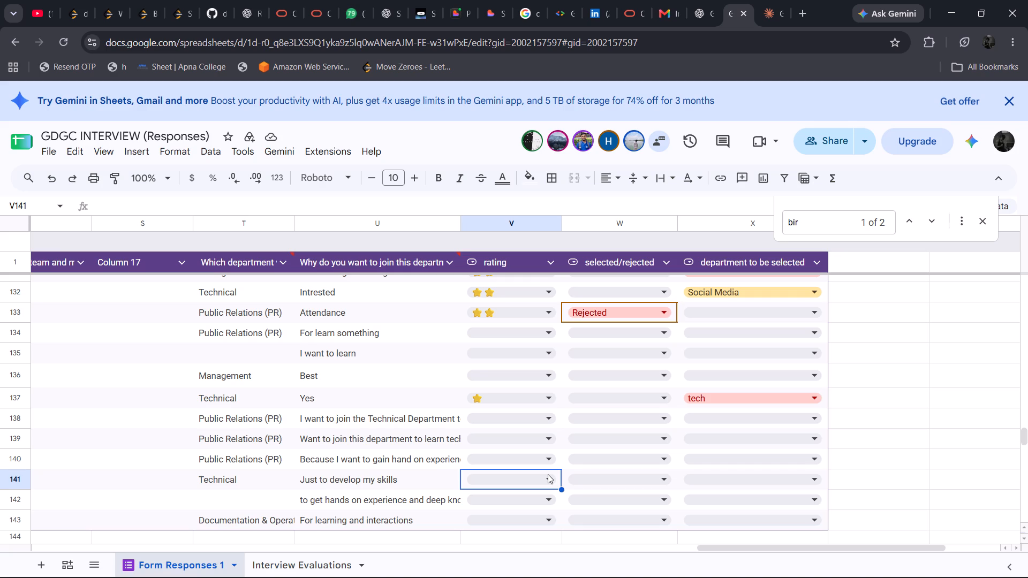
left_click(543, 476)
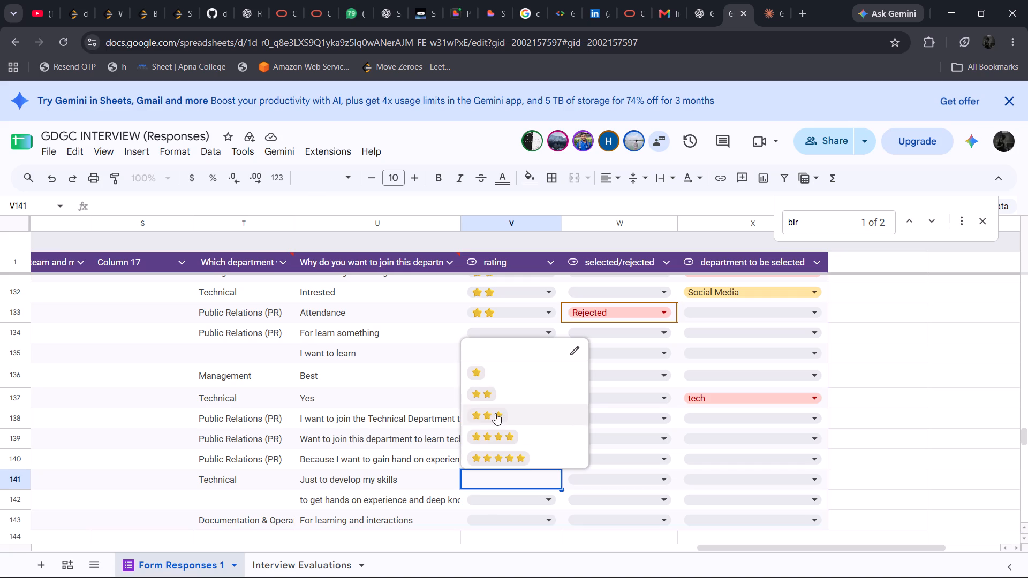
left_click(475, 376)
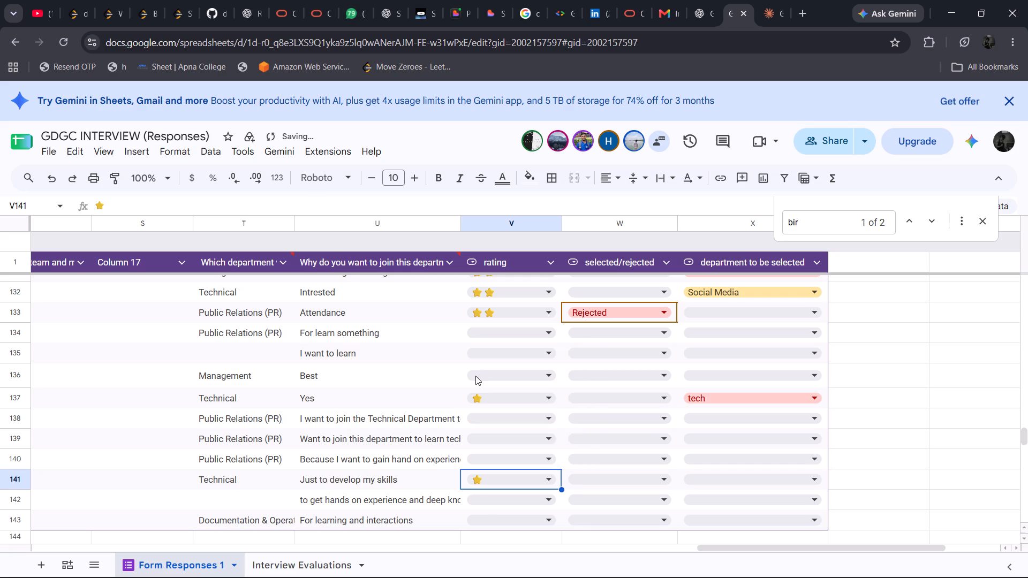
left_click(730, 481)
left_click(696, 374)
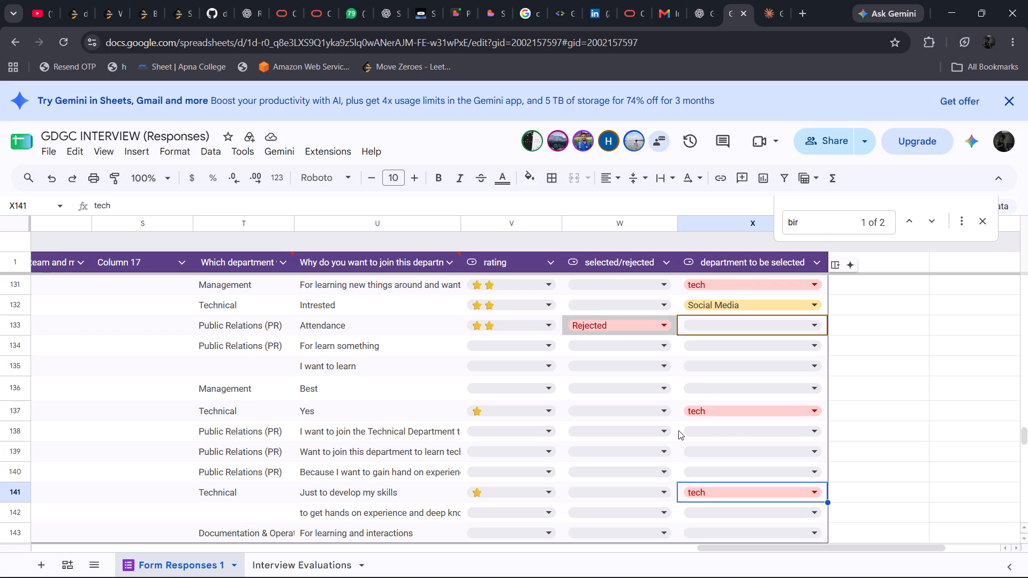
scroll(676, 430, "up", 1)
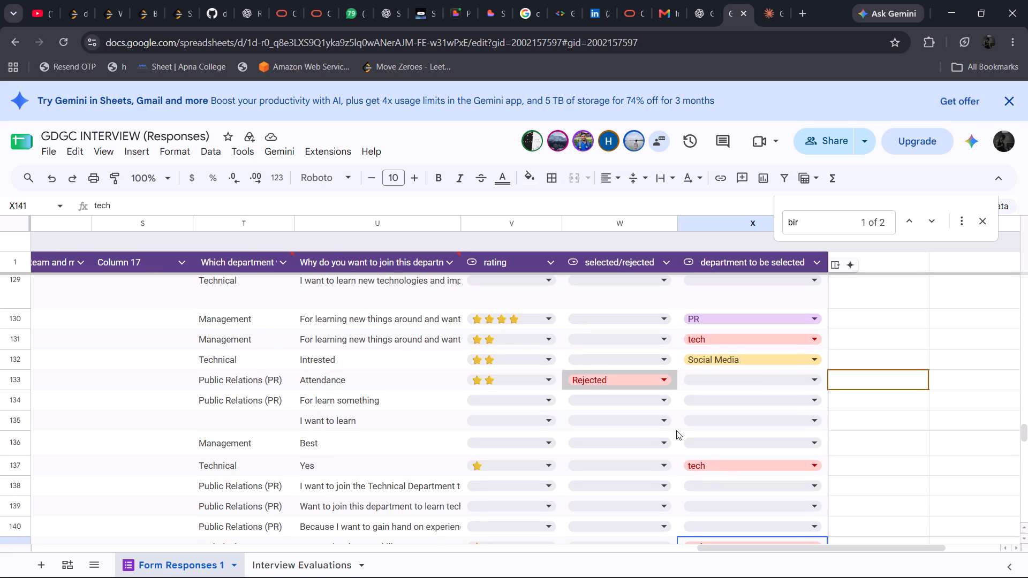
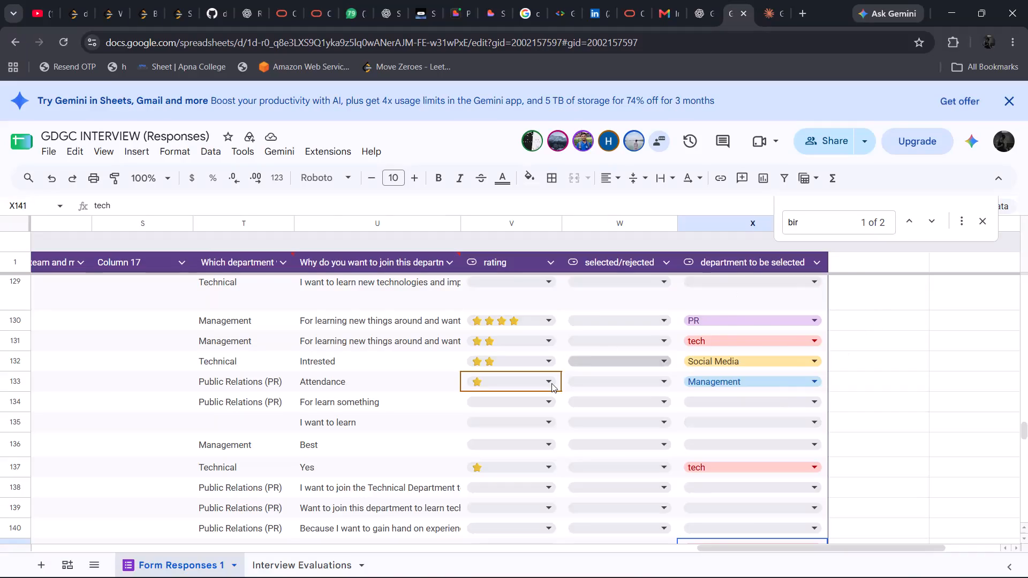
Search the form responses for "dev" and locate the matching applicant in row 93 by the Full Name column.
scroll(551, 383, "right", 11)
scroll(551, 383, "right", 11)
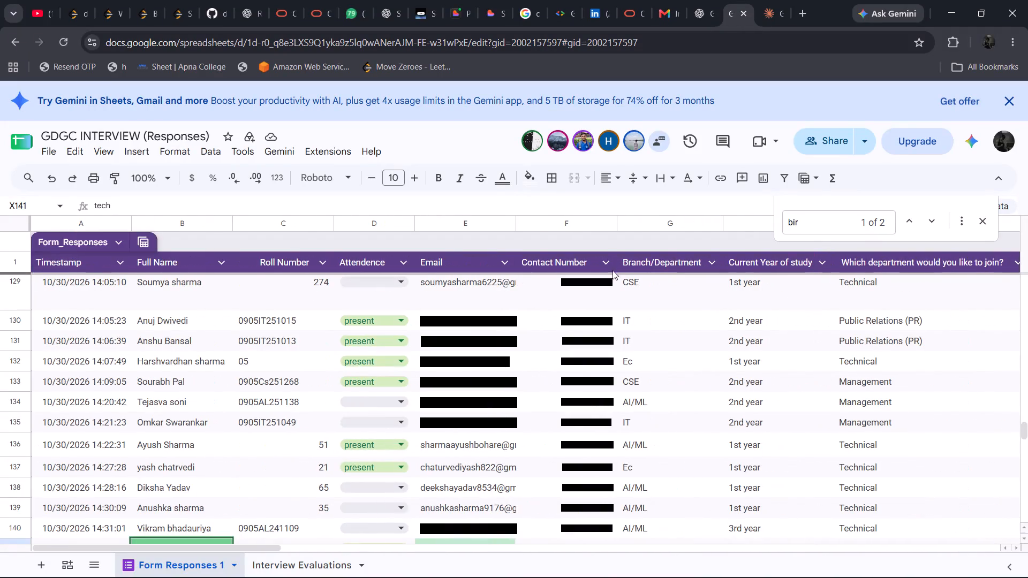
double_click(791, 220)
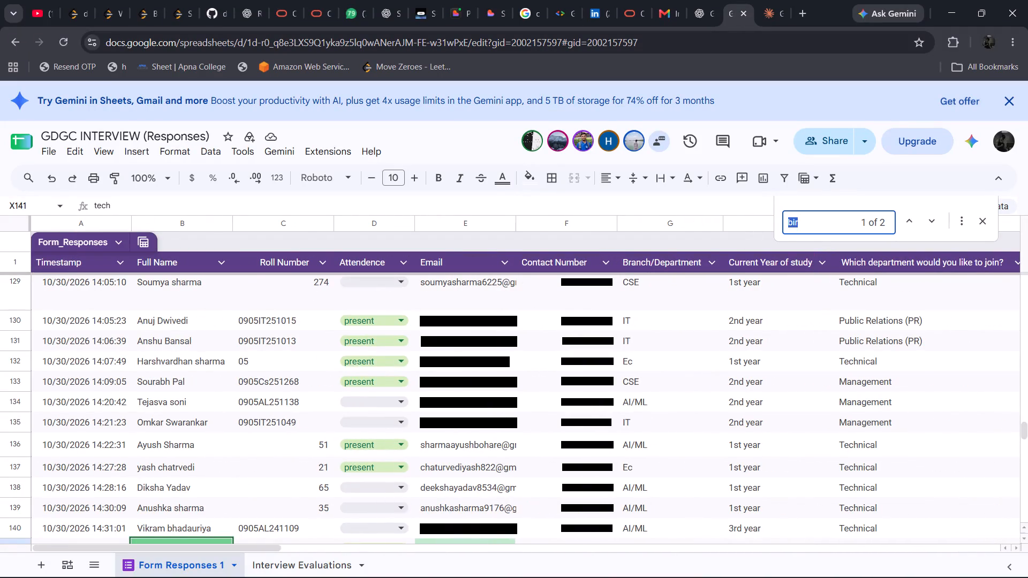
key("BackSpace")
type("dev")
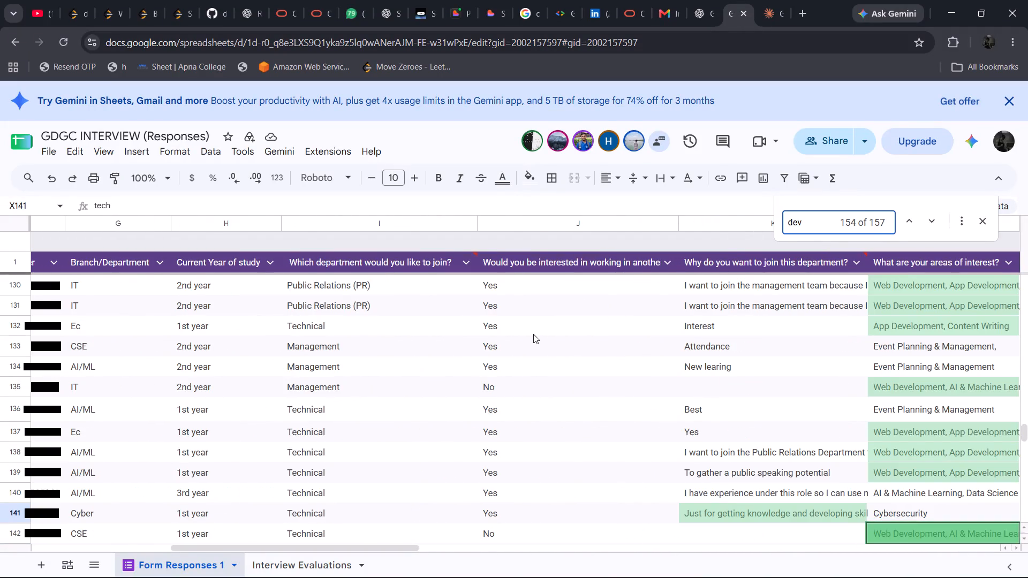
scroll(533, 334, "right", 10)
scroll(458, 364, "down", 3)
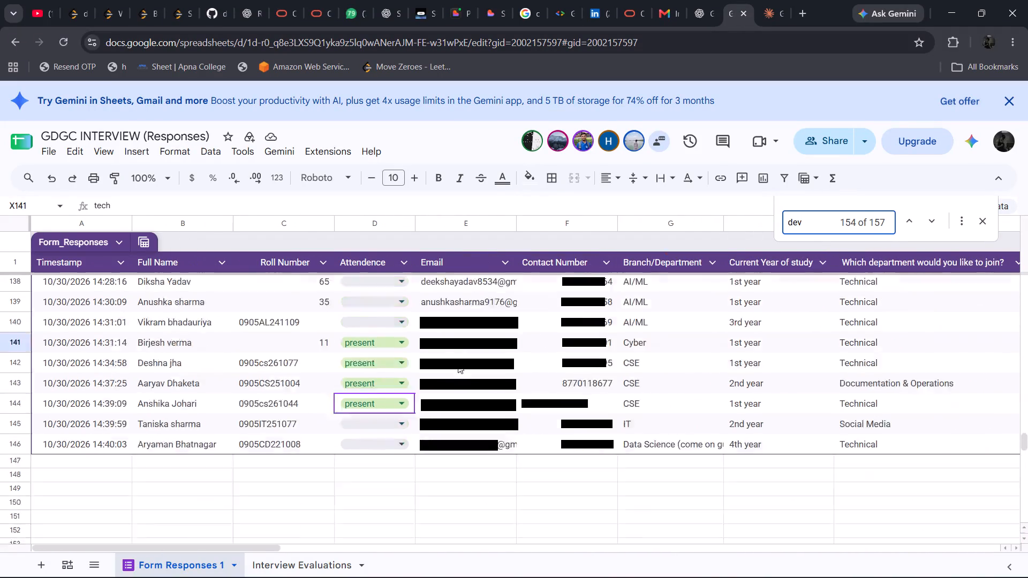
scroll(458, 364, "down", 2)
scroll(458, 364, "up", 8)
scroll(458, 364, "down", 5)
scroll(458, 364, "up", 1)
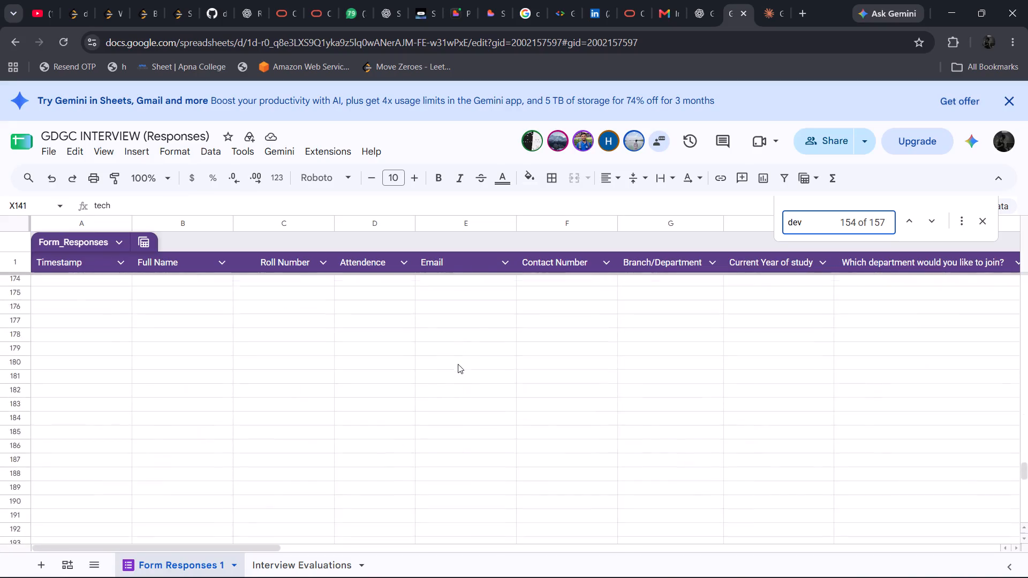
scroll(458, 364, "up", 7)
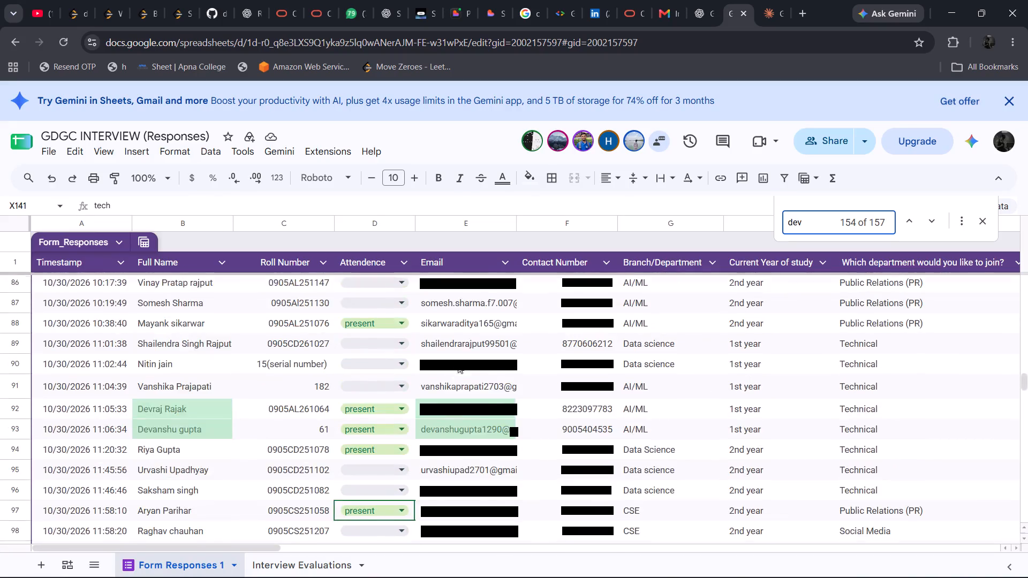
scroll(458, 364, "up", 4)
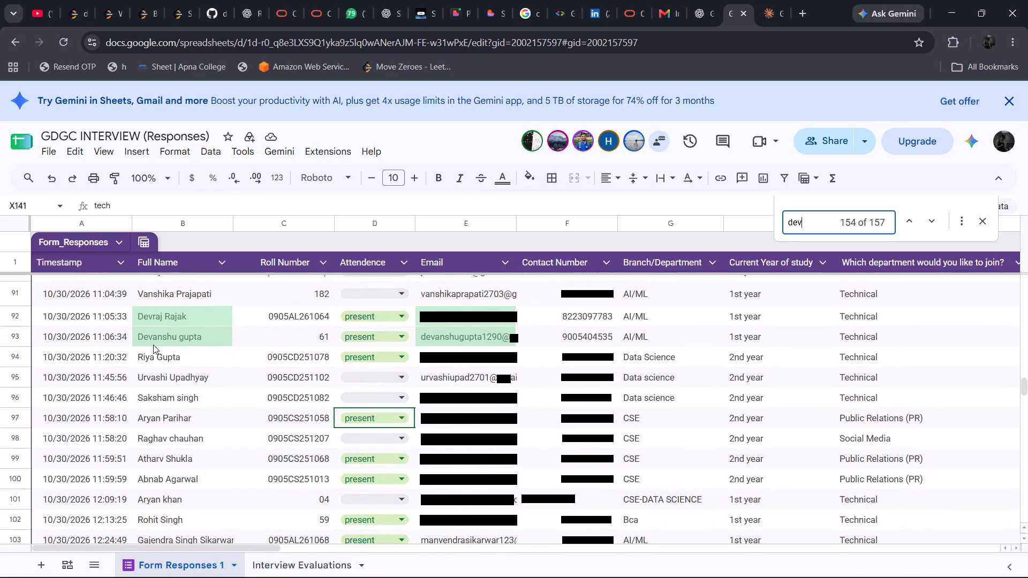
Select row 93 and review that applicant's form answers across to the department to be selected column, then back to the membership reason.
left_click(16, 333)
scroll(445, 334, "left", 2)
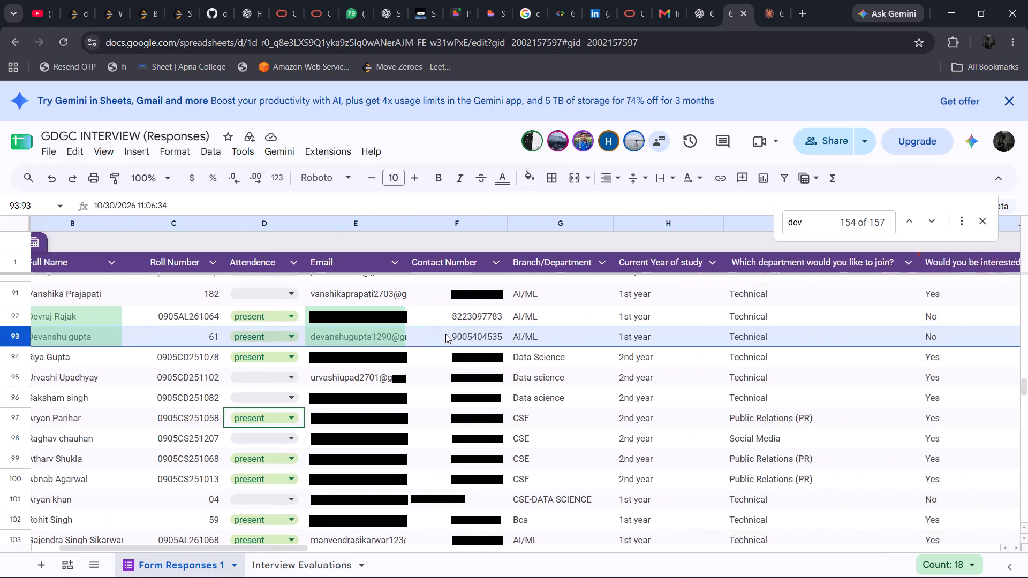
scroll(445, 334, "left", 8)
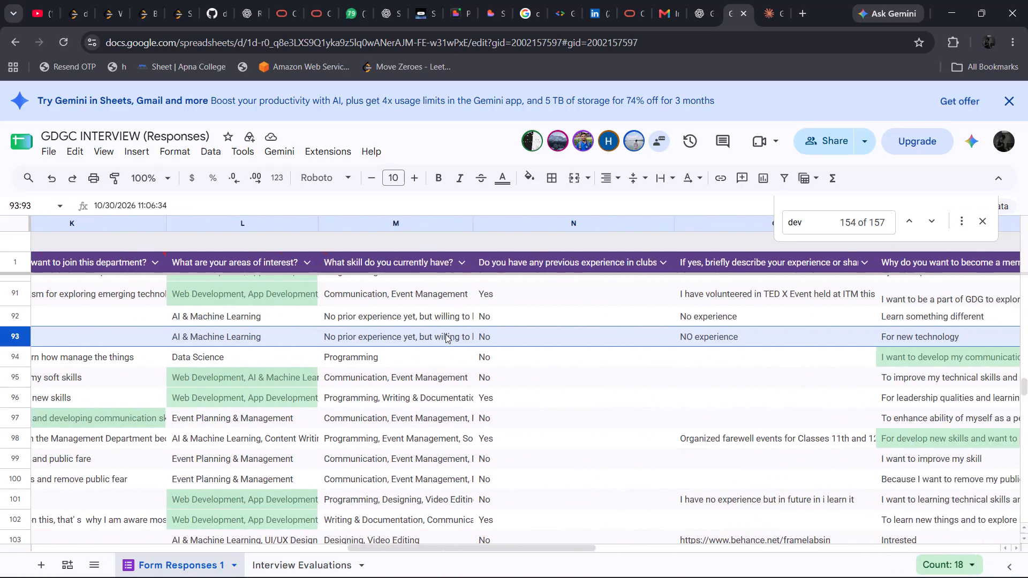
scroll(445, 334, "left", 6)
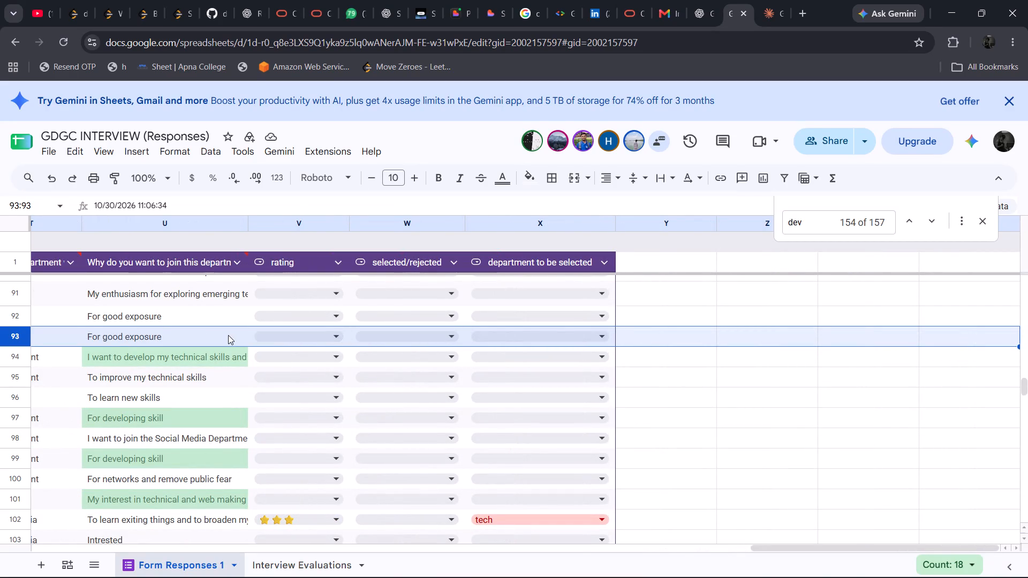
scroll(228, 335, "right", 2)
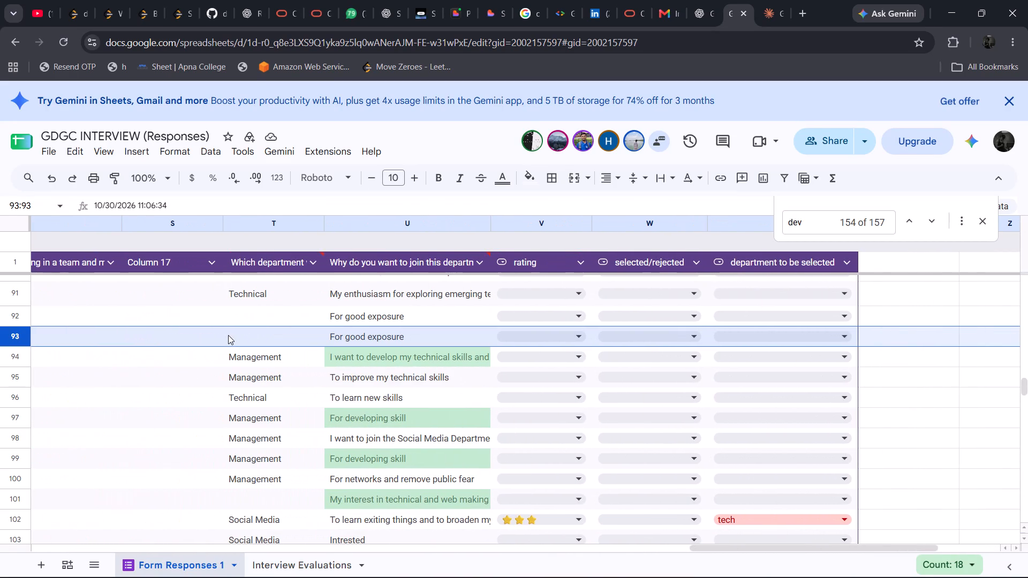
scroll(228, 335, "right", 2)
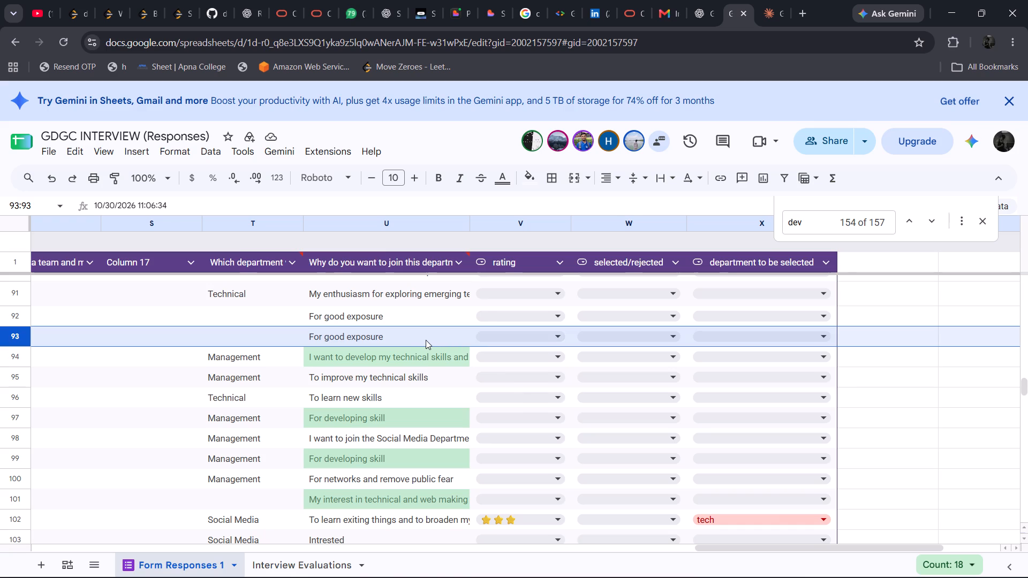
scroll(422, 338, "right", 2)
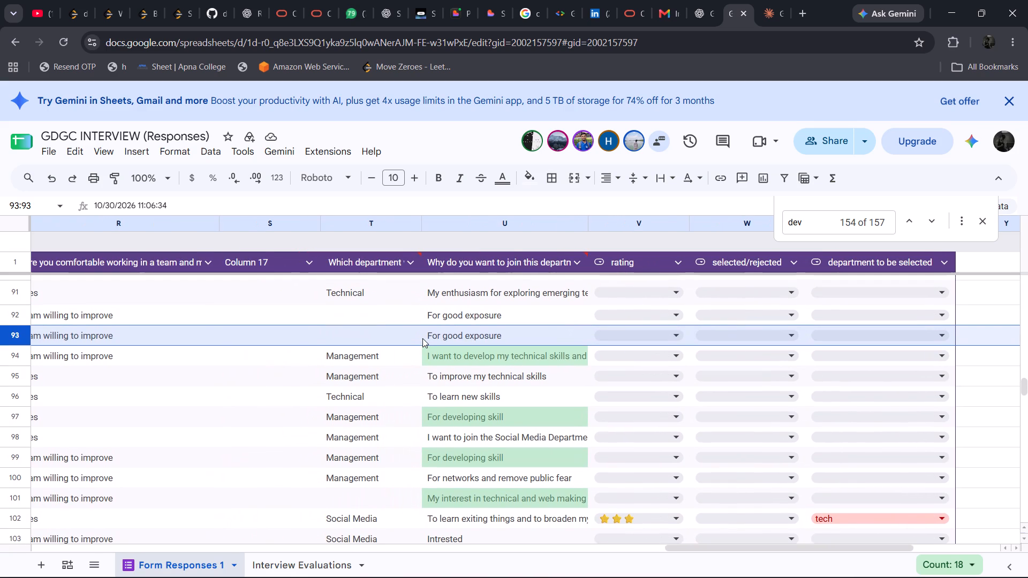
scroll(409, 337, "right", 3)
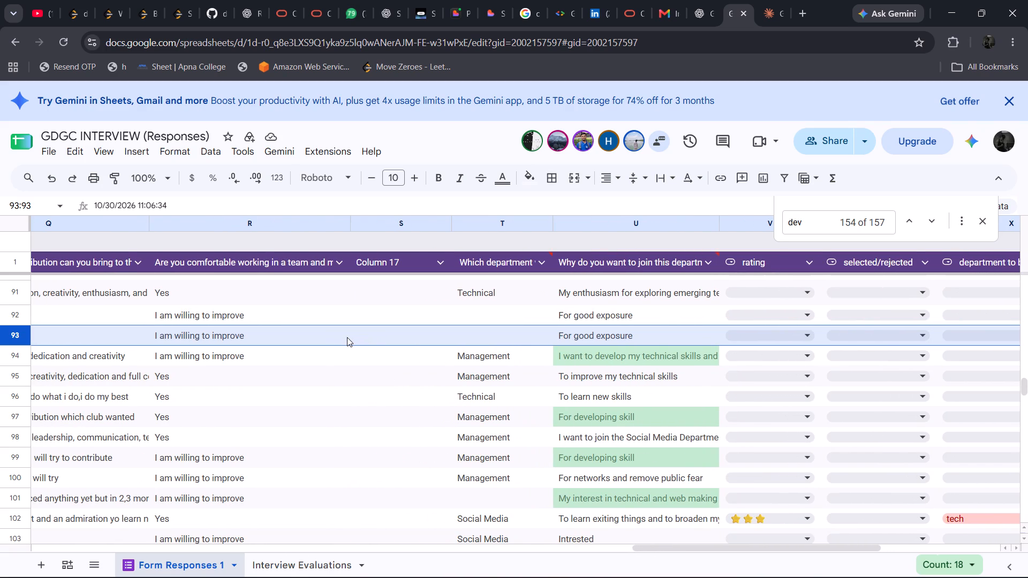
scroll(347, 337, "right", 4)
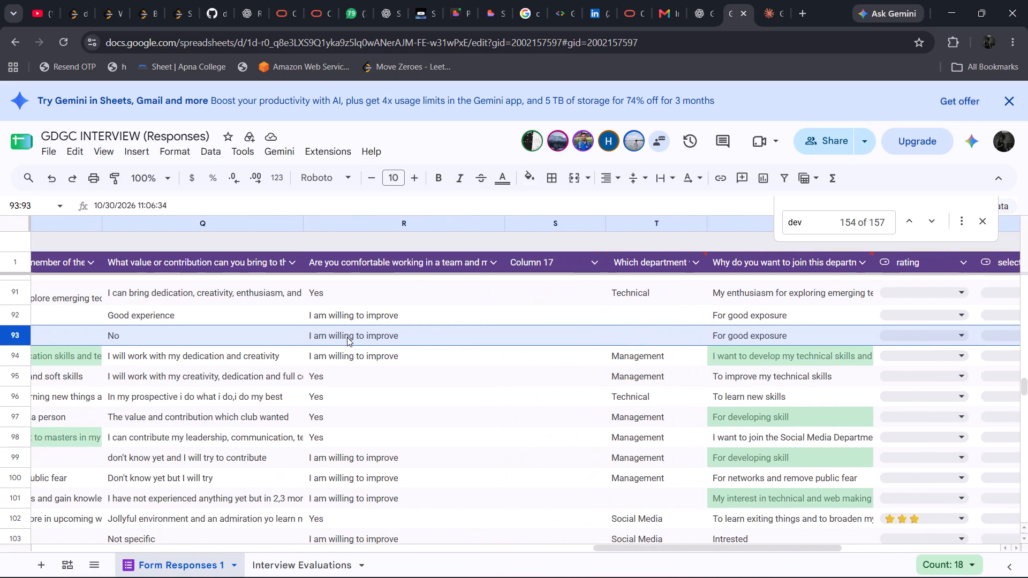
scroll(347, 337, "right", 2)
scroll(347, 337, "up", 1)
scroll(347, 337, "down", 1)
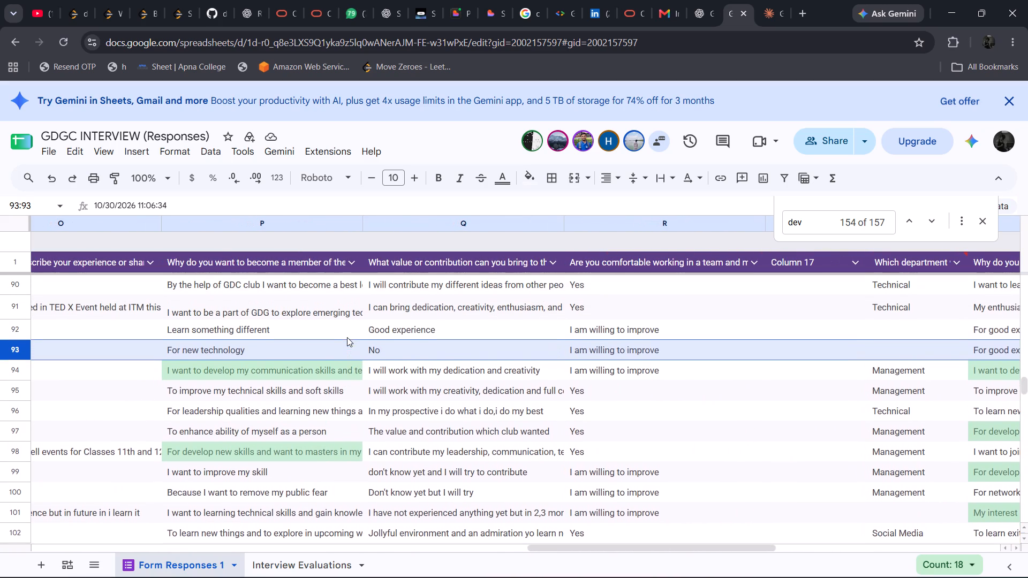
Give the applicant in row 93 a one-star rating and set the department to be selected to tech.
scroll(347, 337, "down", 1)
scroll(303, 347, "left", 6)
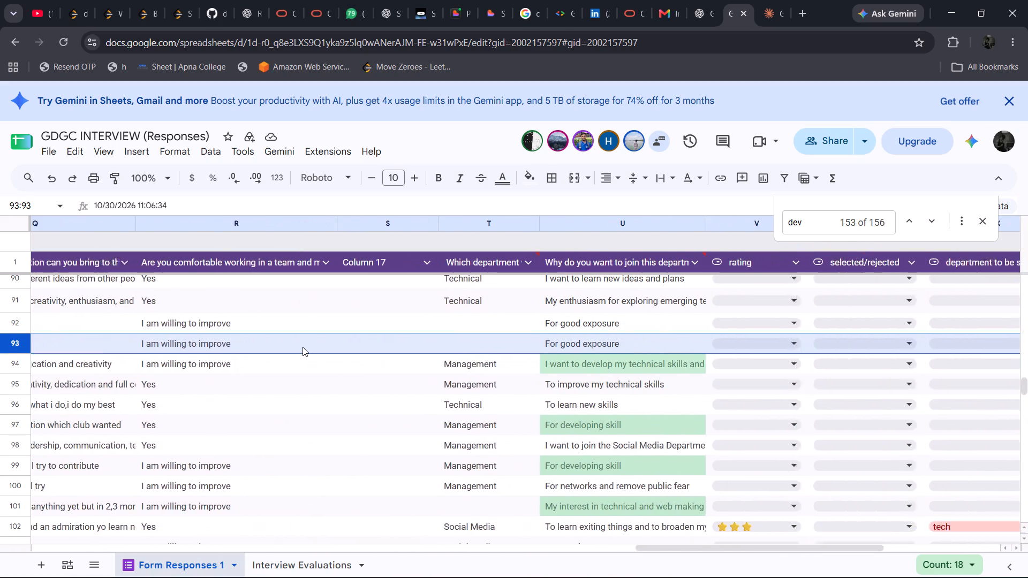
scroll(303, 347, "left", 2)
left_click(303, 347)
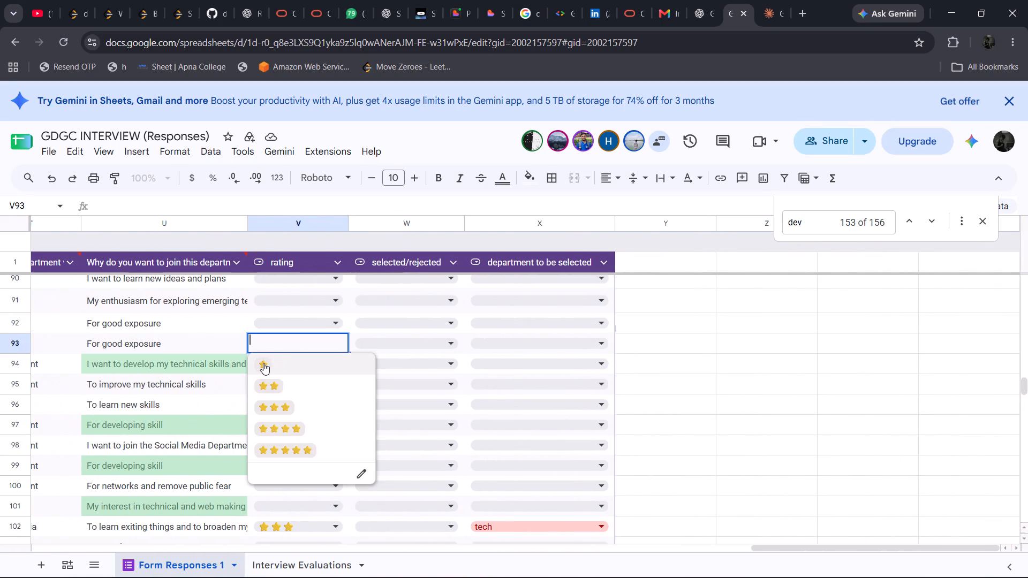
left_click(262, 363)
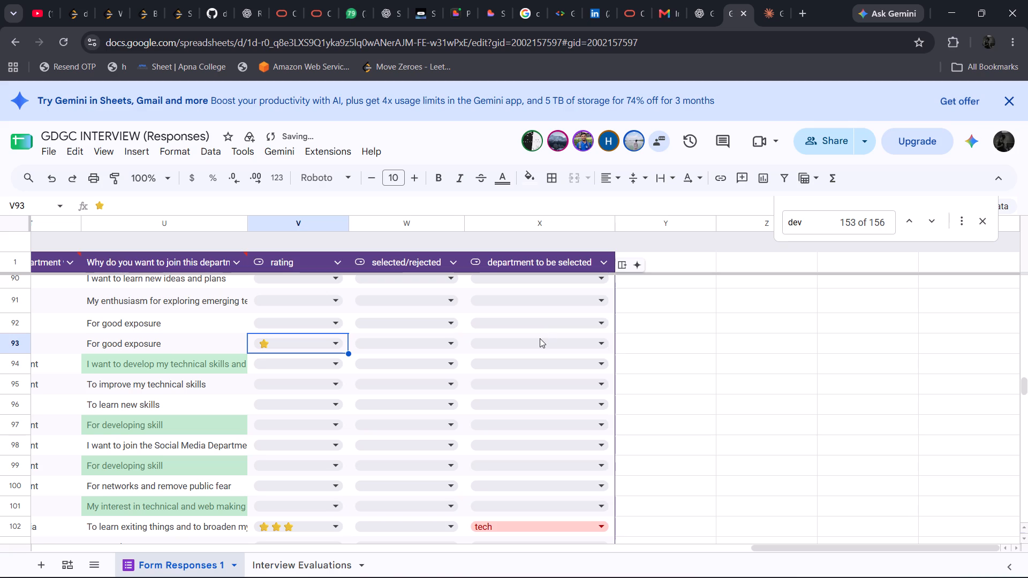
left_click(540, 338)
left_click(511, 346)
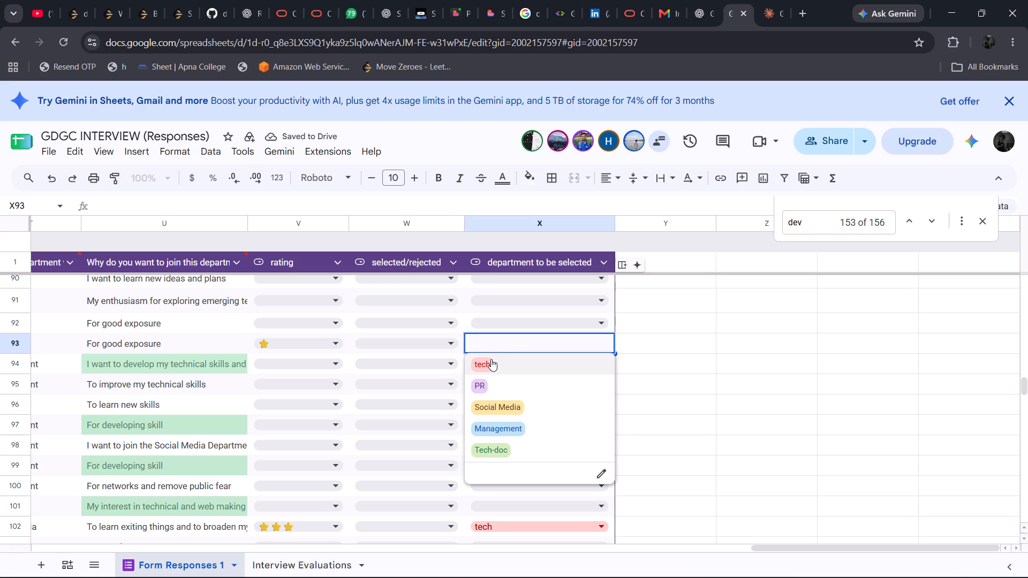
left_click(489, 362)
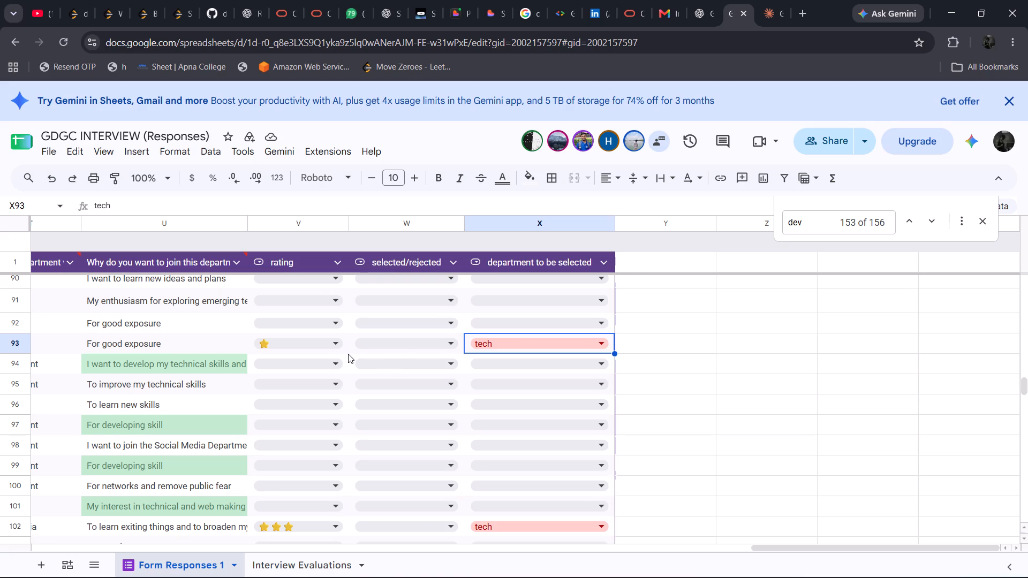
Review row 93 again, from the department to be selected back to the applicant's name, attendance, branch, year and preferred department.
scroll(348, 354, "right", 1)
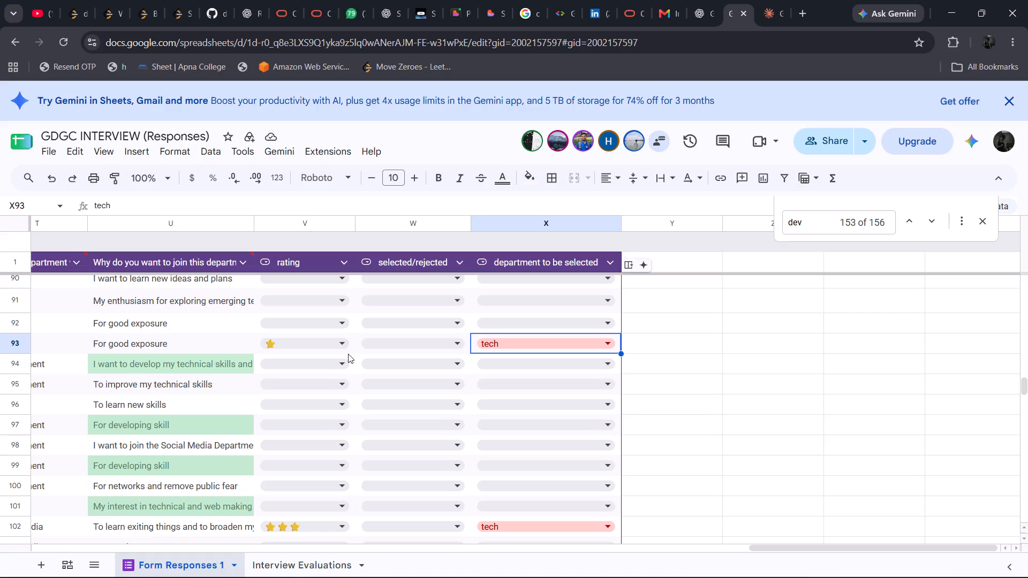
scroll(348, 354, "right", 2)
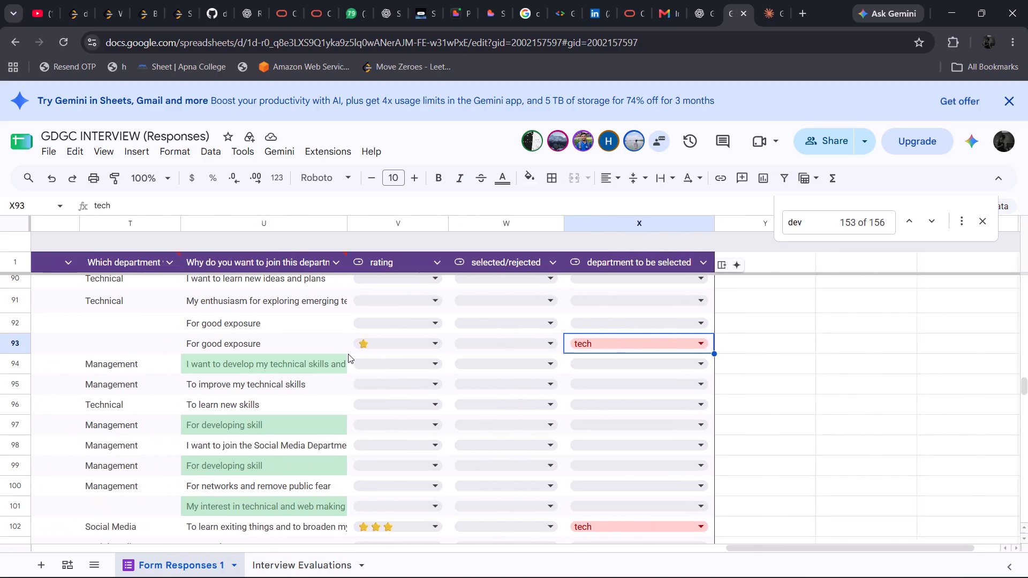
scroll(348, 354, "right", 7)
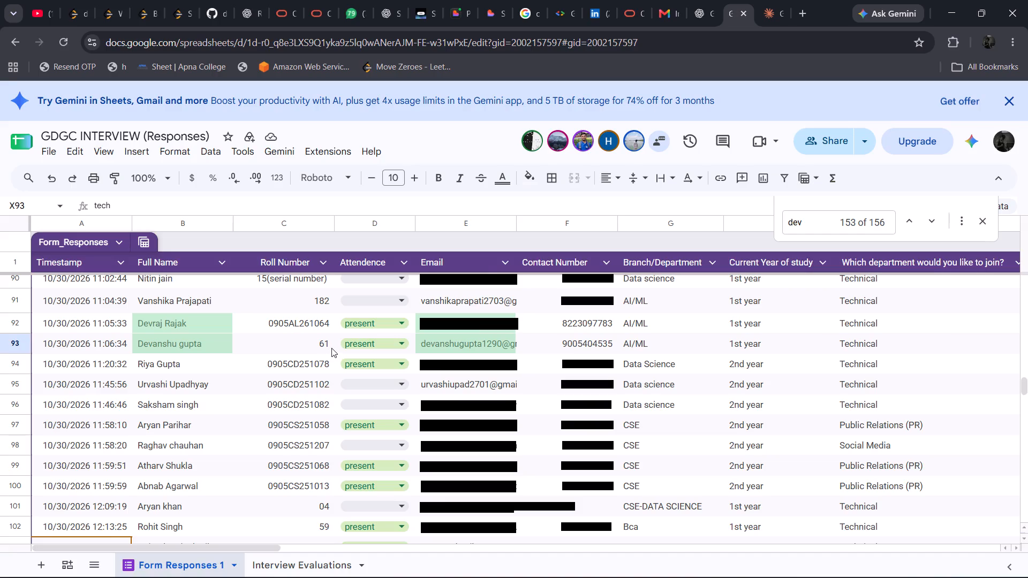
scroll(330, 348, "left", 1)
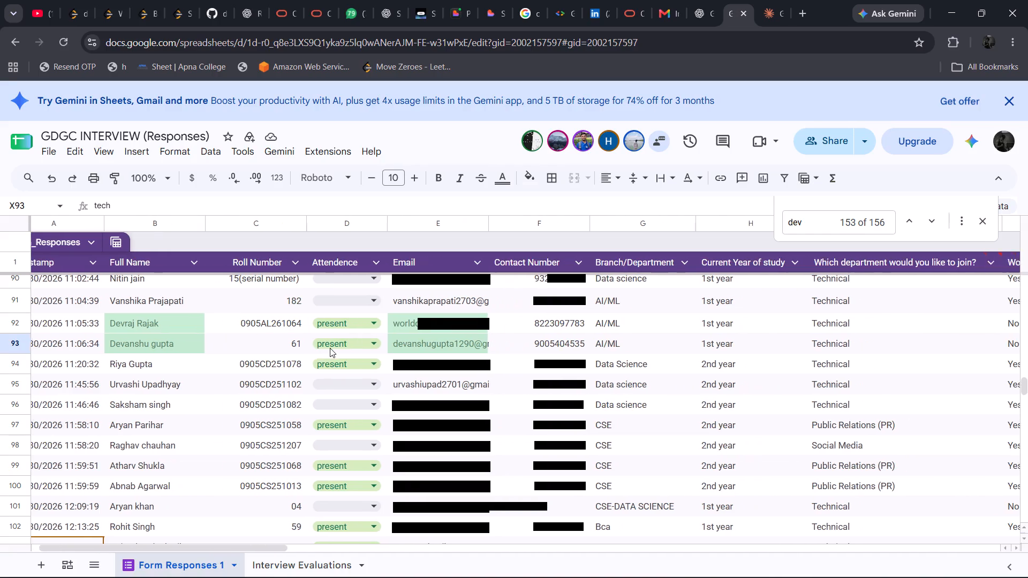
scroll(330, 348, "left", 4)
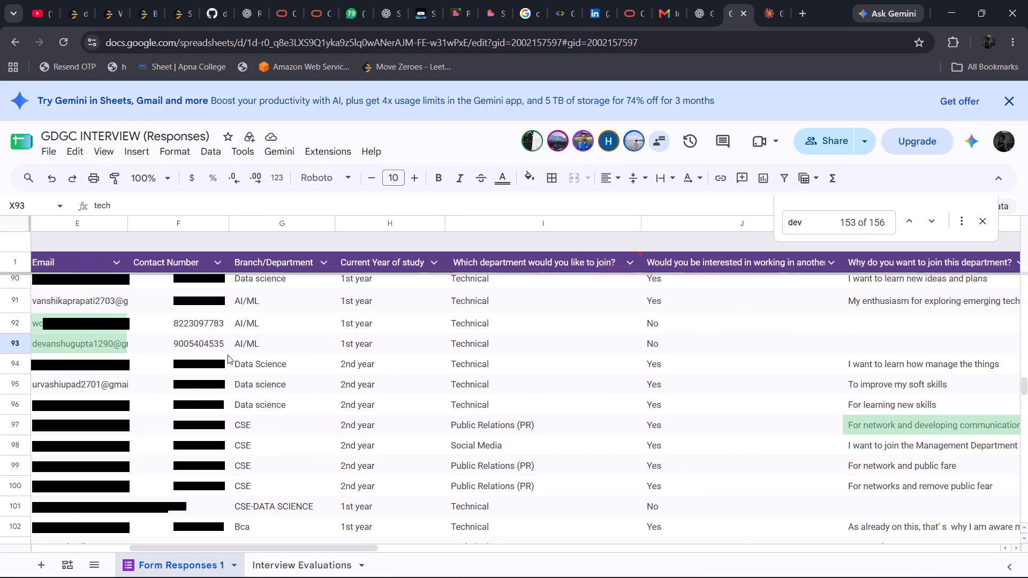
scroll(217, 347, "right", 3)
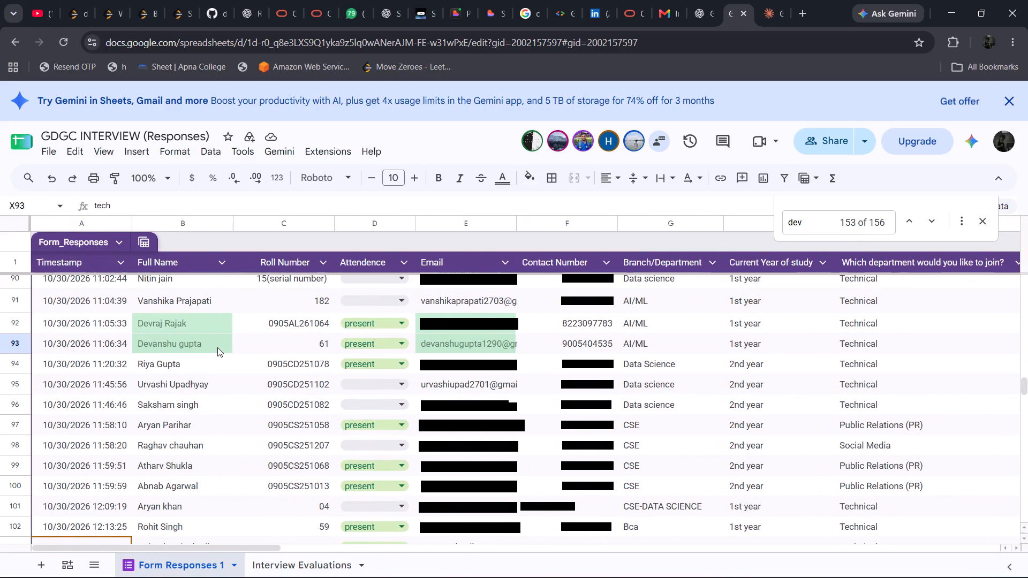
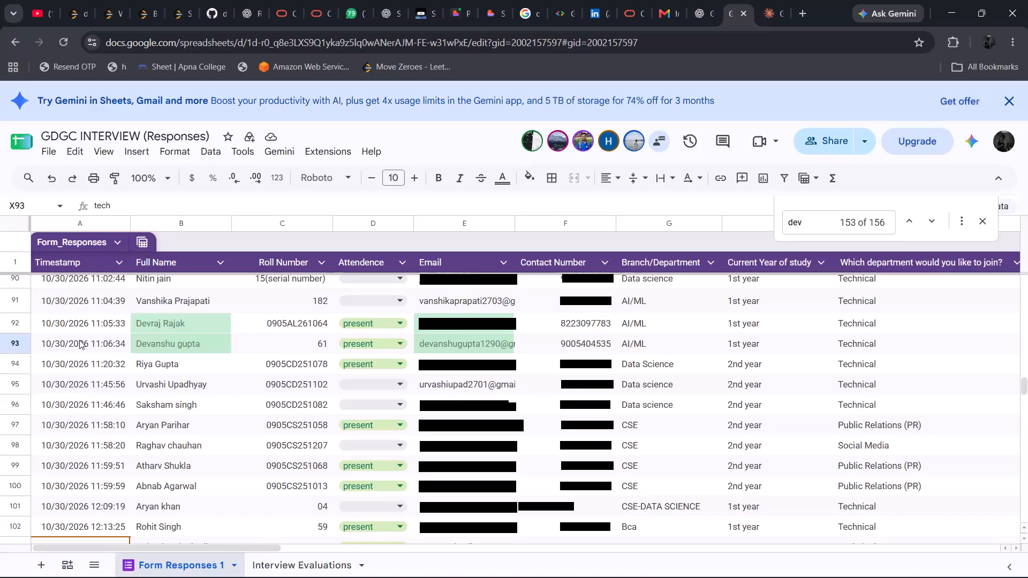
Check rows 92 and 93 against each other by selecting each in turn and viewing the applicants' name, attendance, branch and department details.
left_click(22, 341)
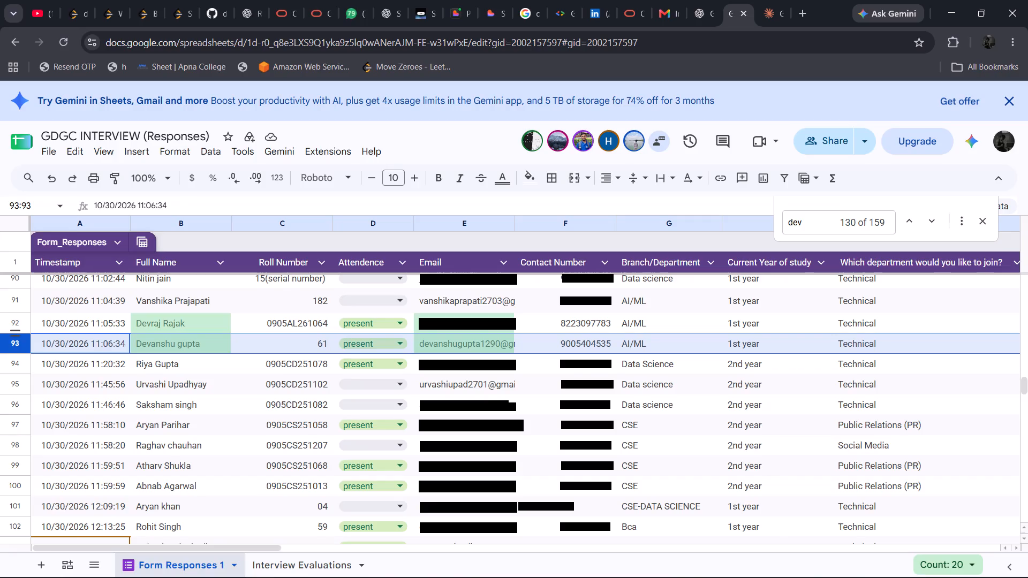
left_click(17, 335)
left_click(17, 329)
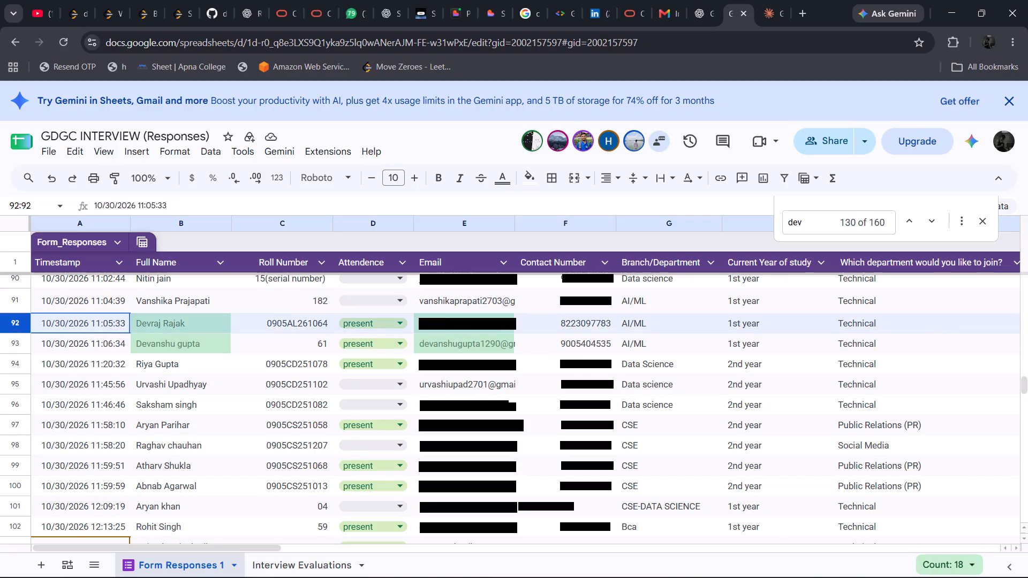
left_click(17, 339)
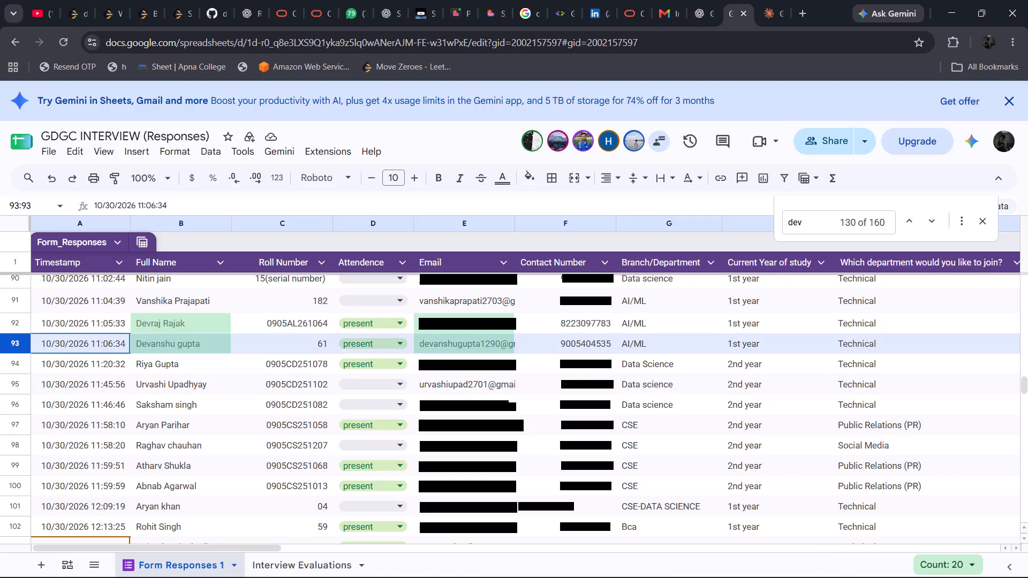
scroll(17, 339, "left", 2)
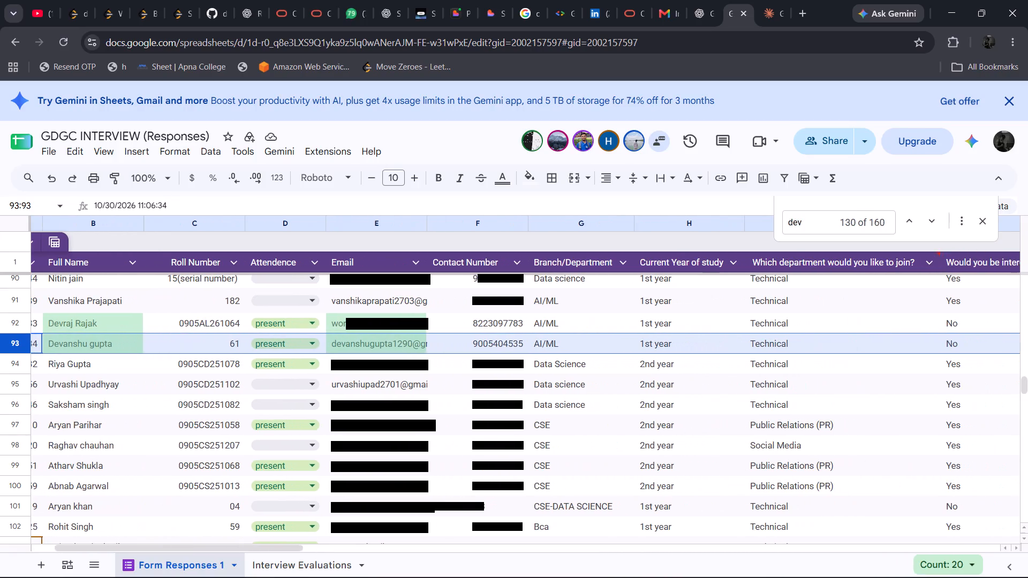
scroll(17, 339, "right", 2)
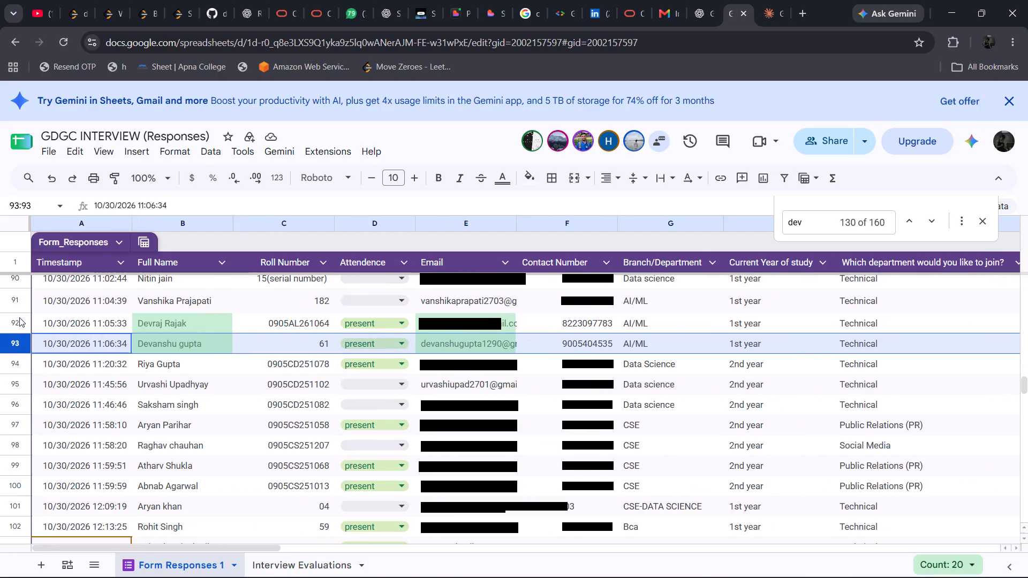
left_click(19, 317)
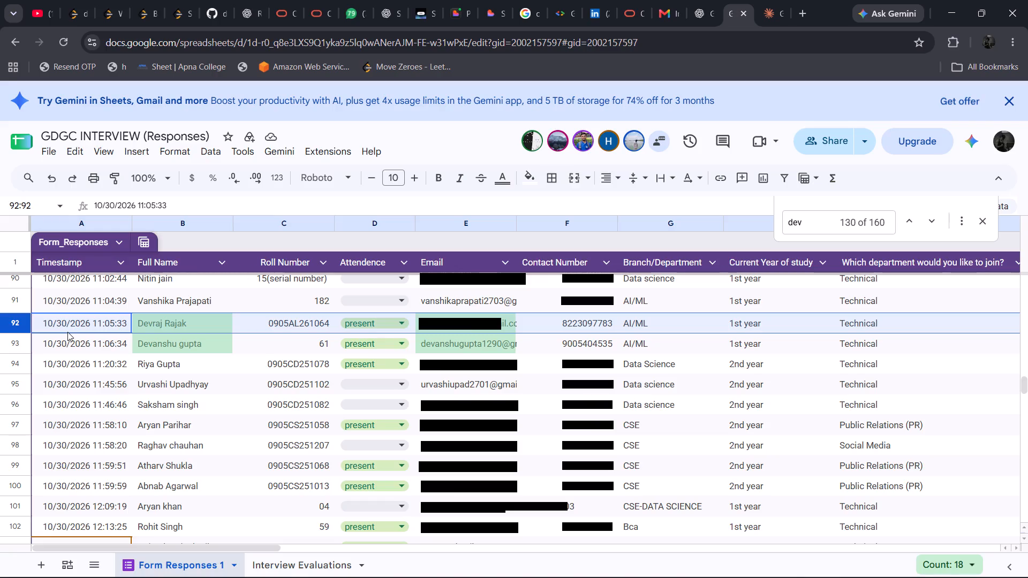
scroll(517, 346, "right", 1)
Search the form responses for "aryan" and "aary", and select the matching applicant's row 143 to view their details.
double_click(793, 222)
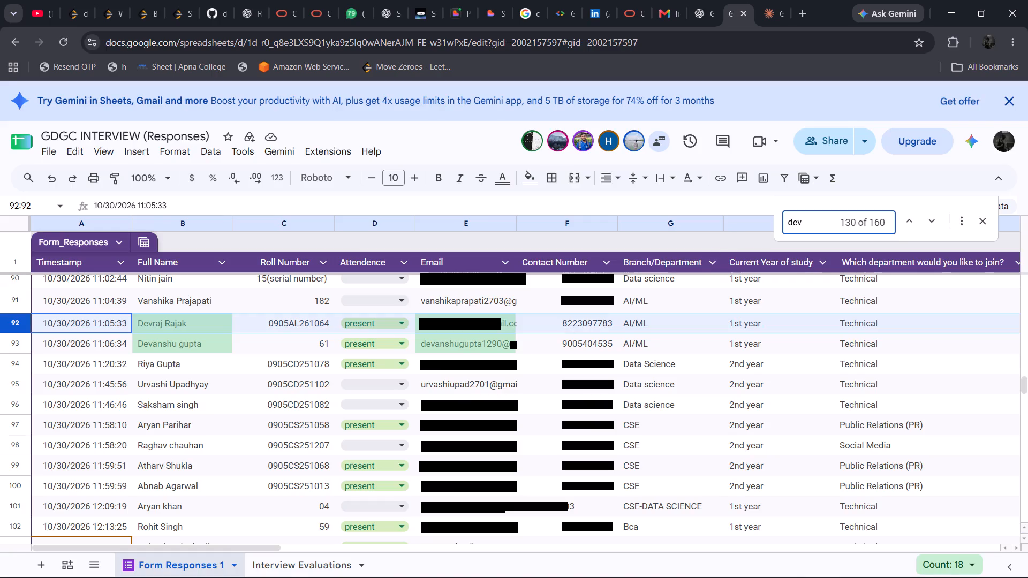
key("BackSpace")
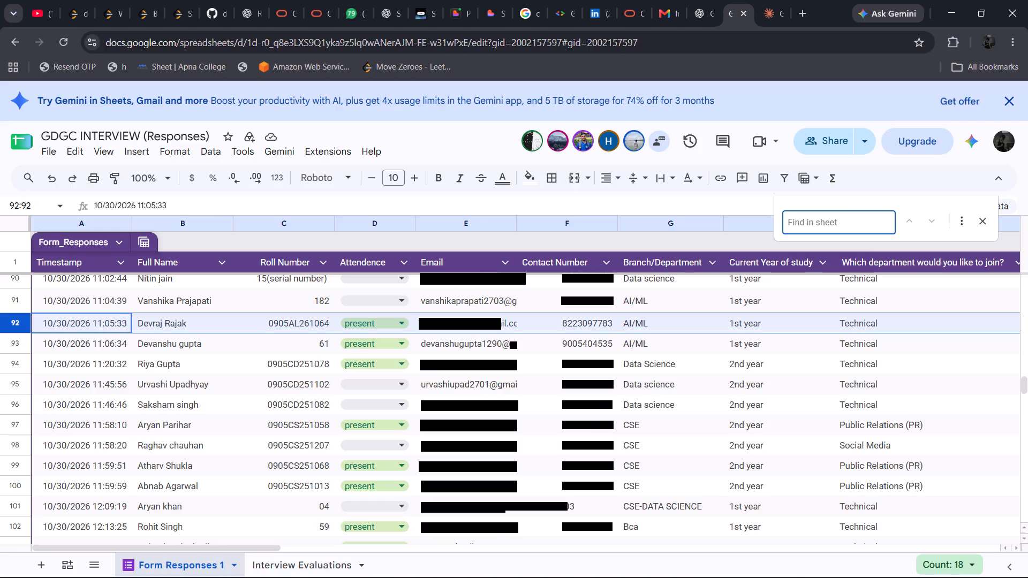
type("aryan")
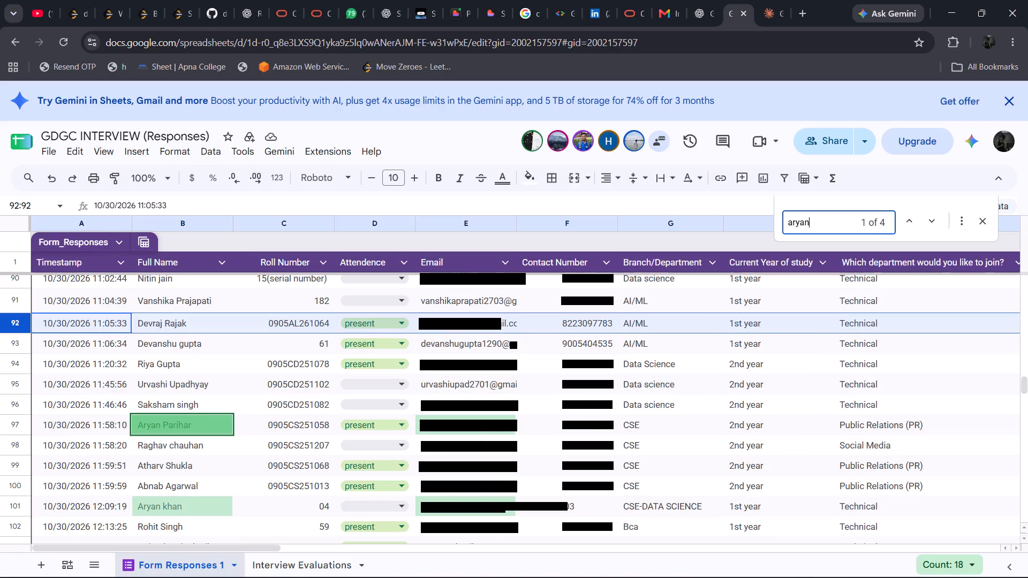
key("BackSpace")
key("BackSpace")
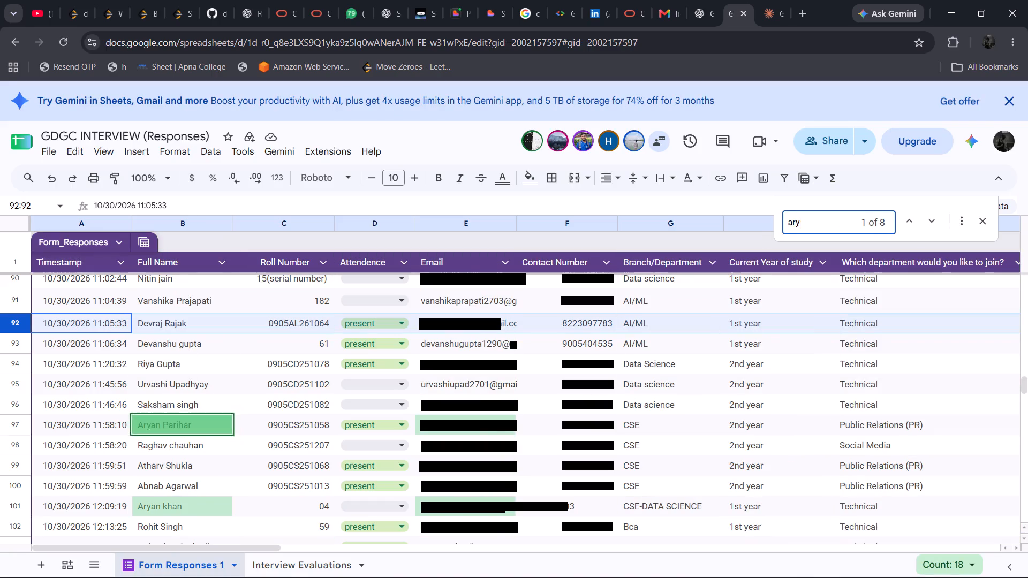
key("BackSpace")
key("BackSpace")
type("ary")
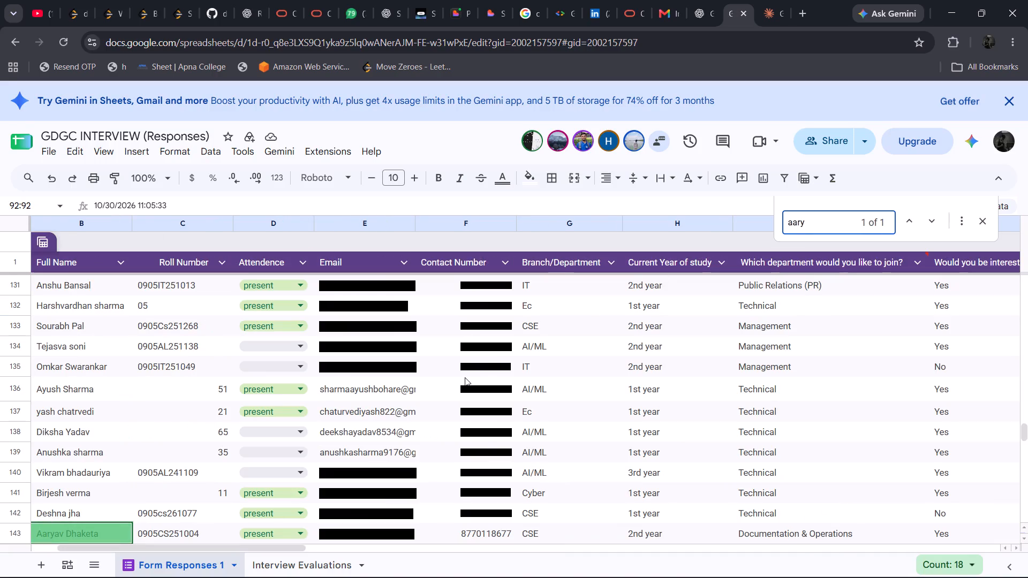
scroll(465, 377, "right", 2)
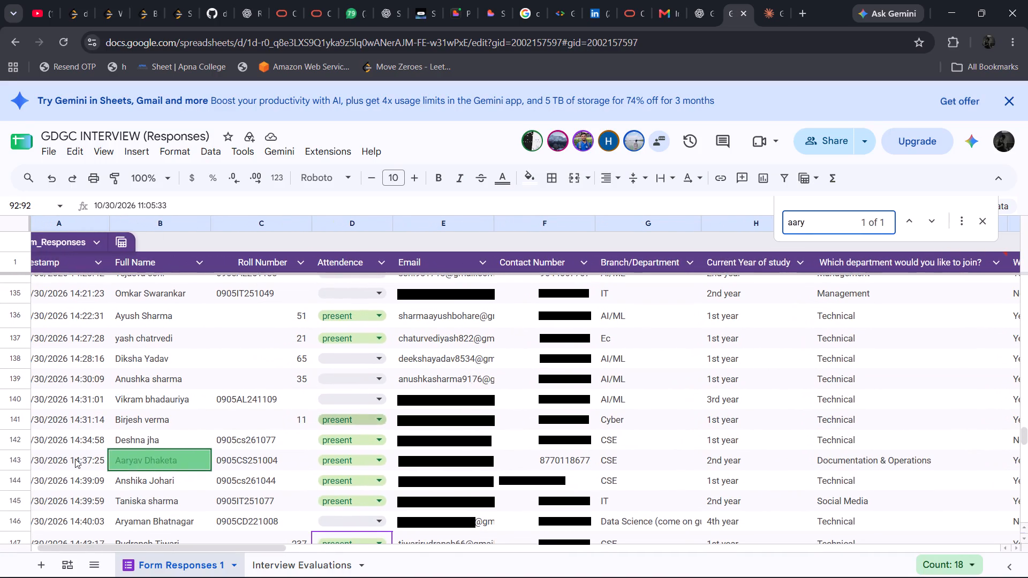
left_click(24, 463)
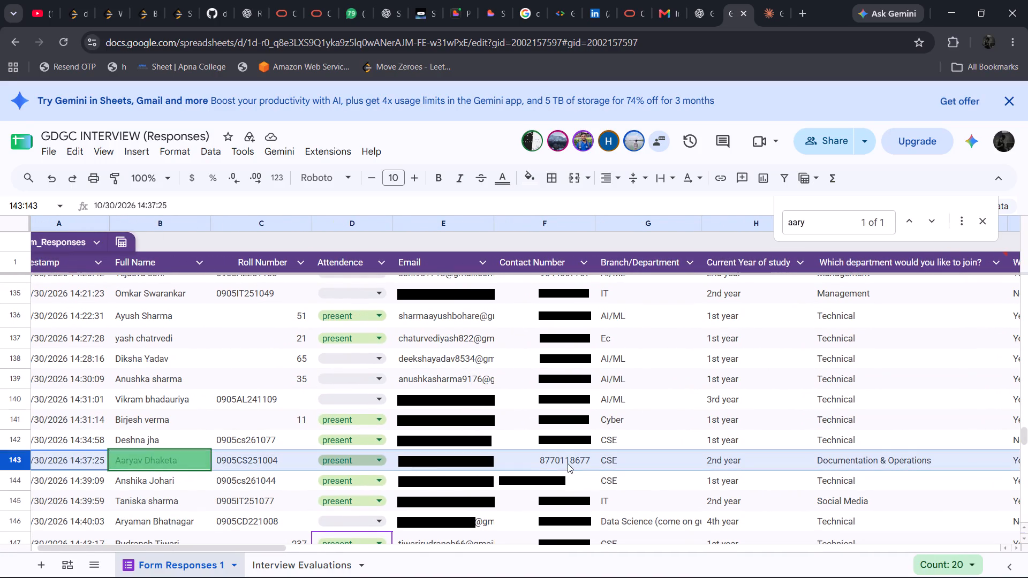
scroll(558, 461, "right", 1)
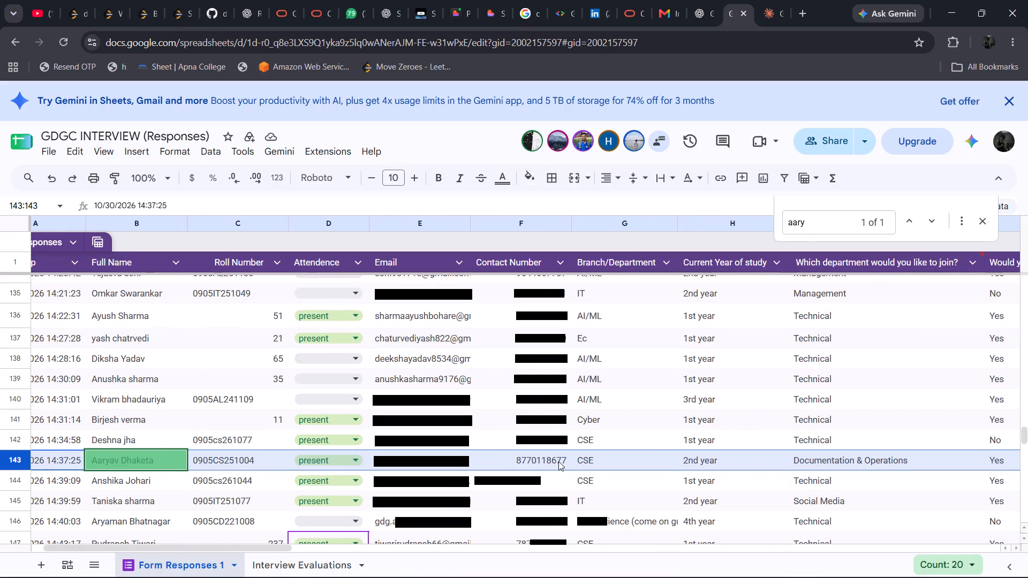
scroll(558, 461, "right", 1)
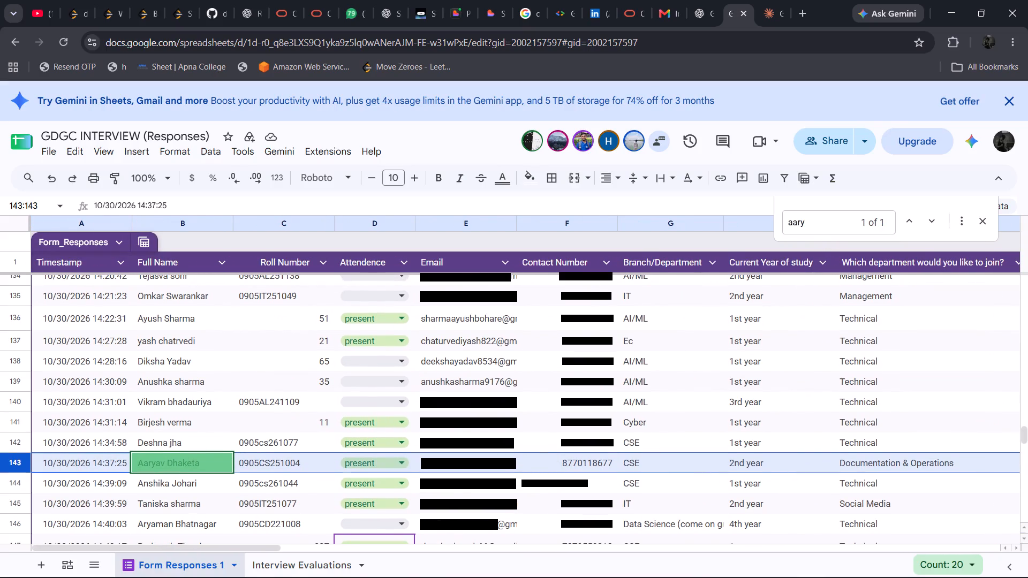
Search the form responses for "de" and select row 142, the applicant matching in the Full Name column.
triple_click(798, 223)
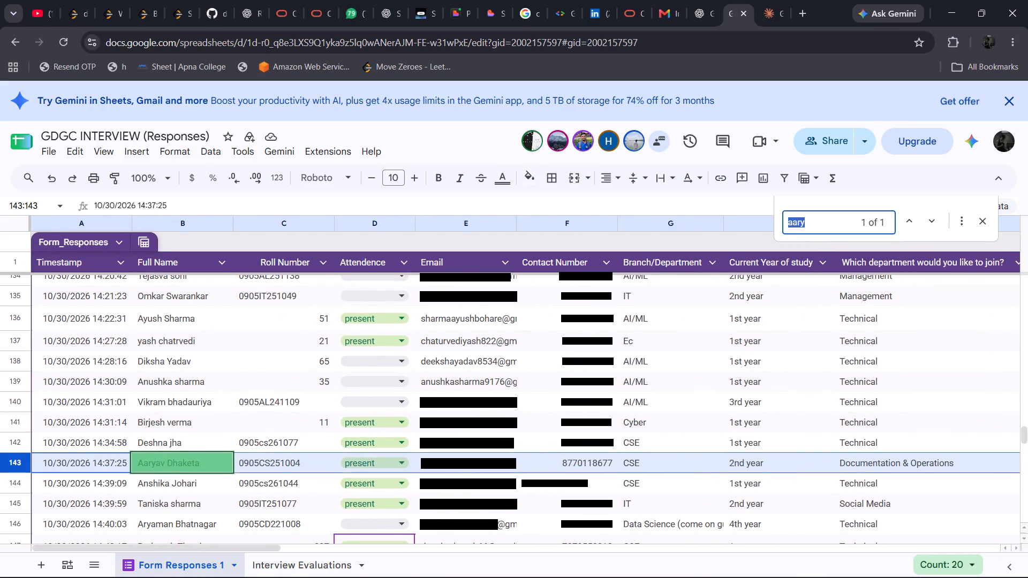
key("BackSpace")
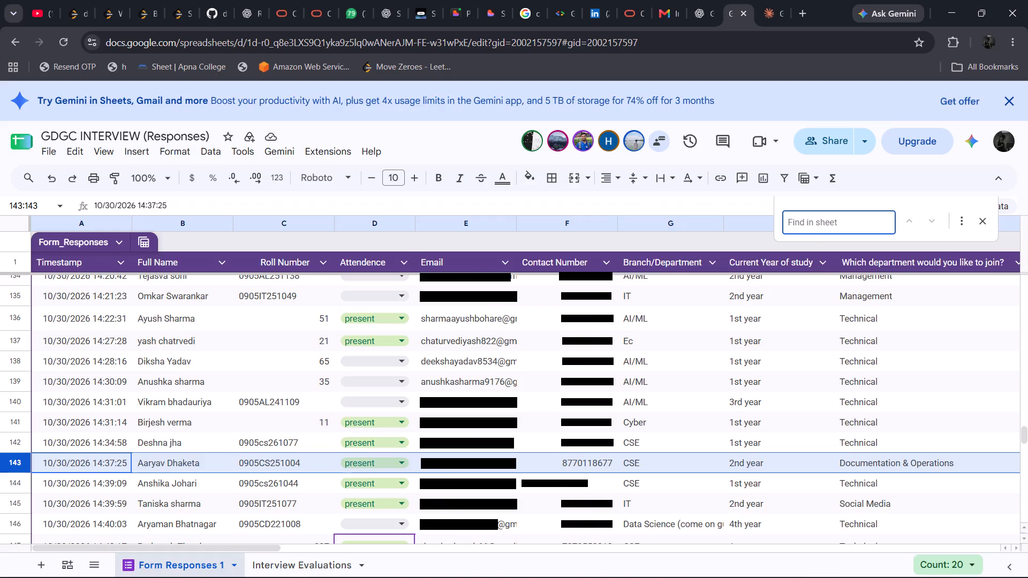
key("d")
key("e")
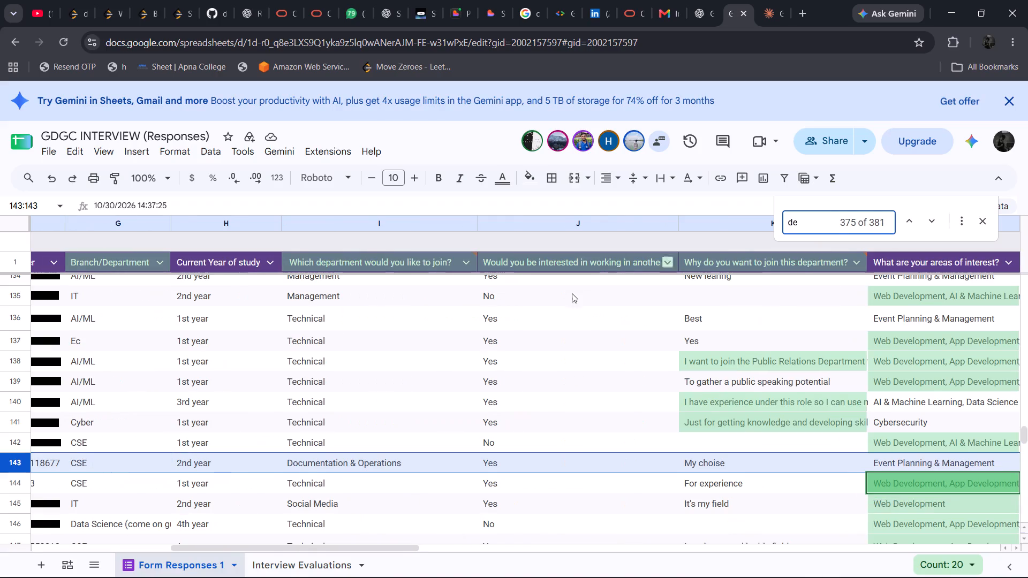
scroll(532, 305, "right", 9)
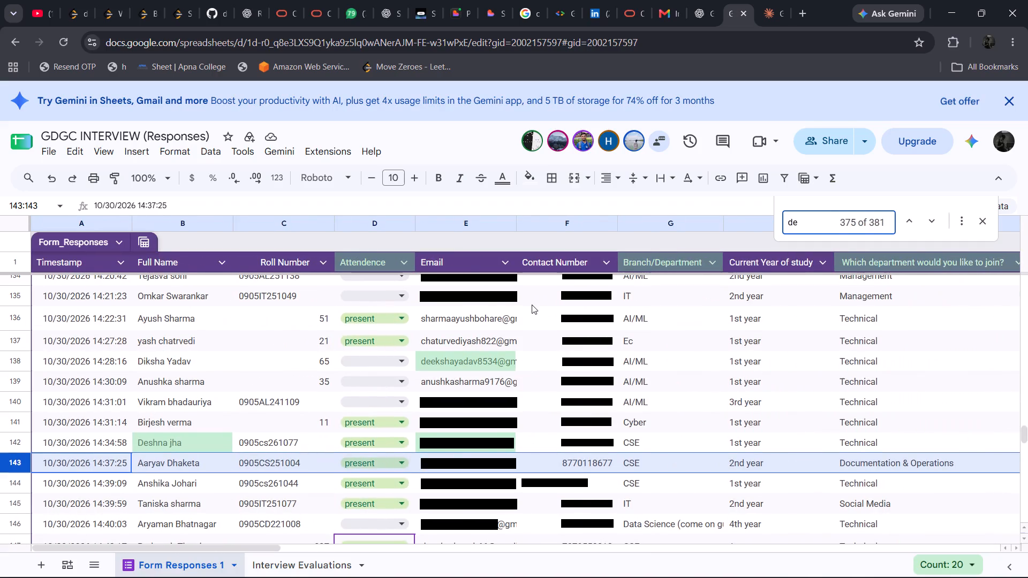
left_click(18, 439)
Review the row 142 applicant's form answers across to the rating column, and back to the previous experience and membership reason.
scroll(757, 443, "left", 1)
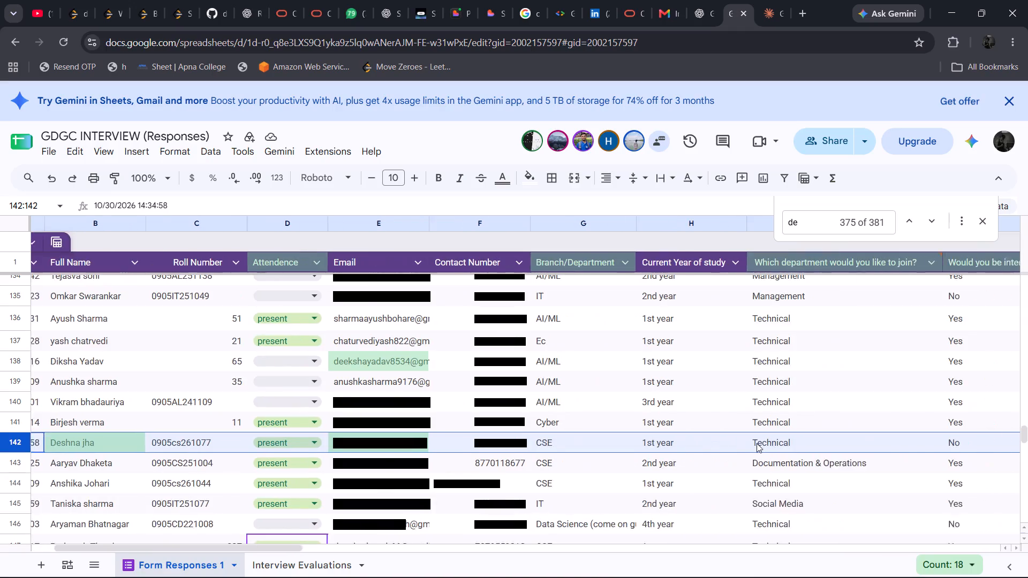
scroll(757, 443, "left", 2)
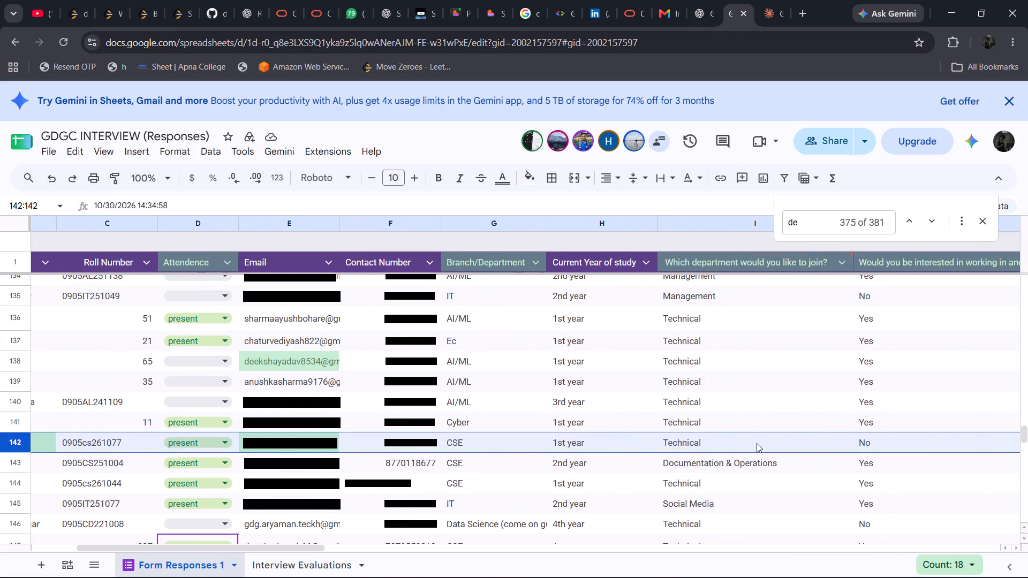
scroll(757, 443, "left", 8)
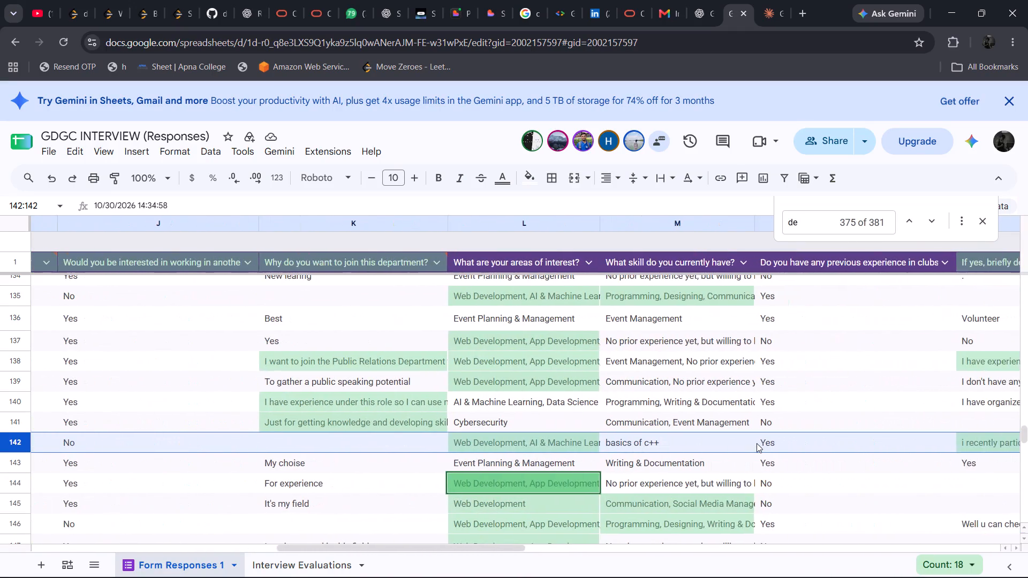
scroll(757, 443, "left", 2)
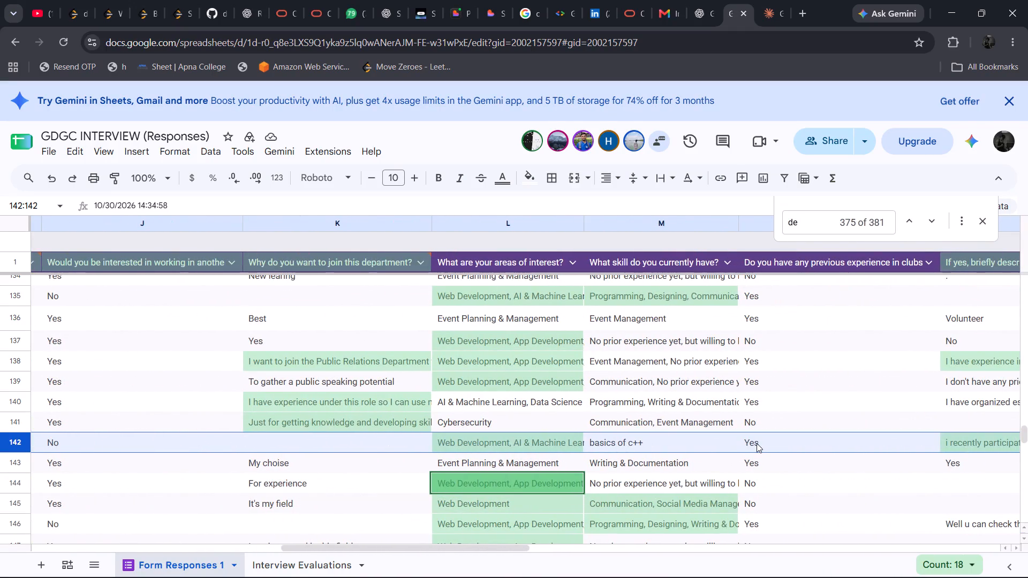
scroll(757, 443, "left", 3)
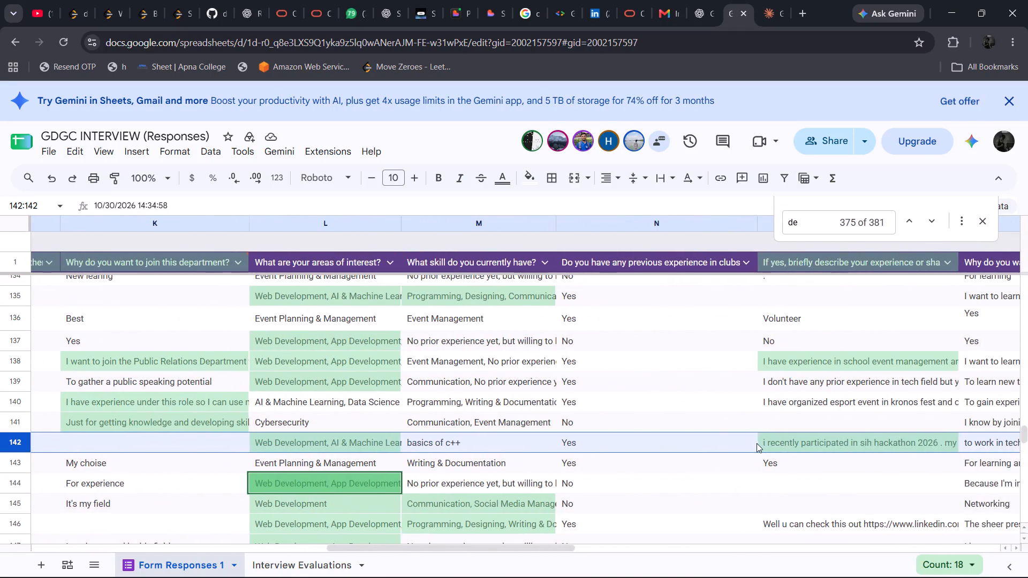
scroll(757, 443, "left", 3)
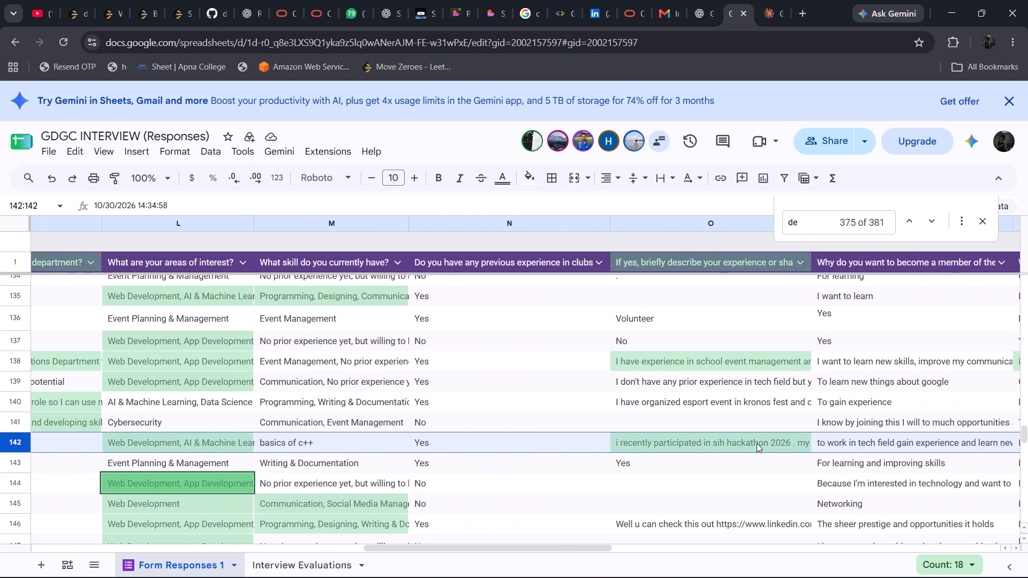
scroll(757, 443, "left", 1)
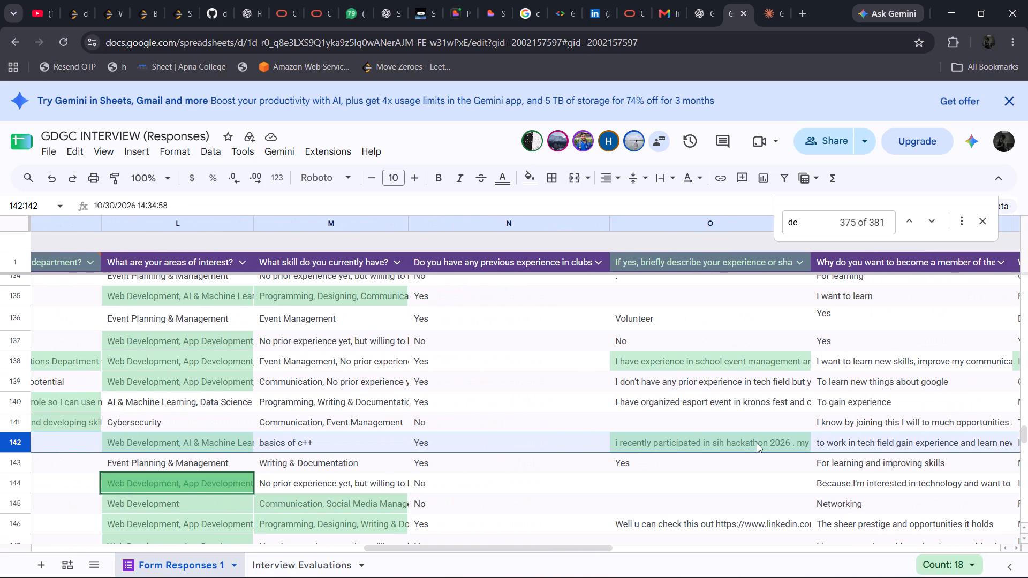
scroll(757, 443, "left", 1)
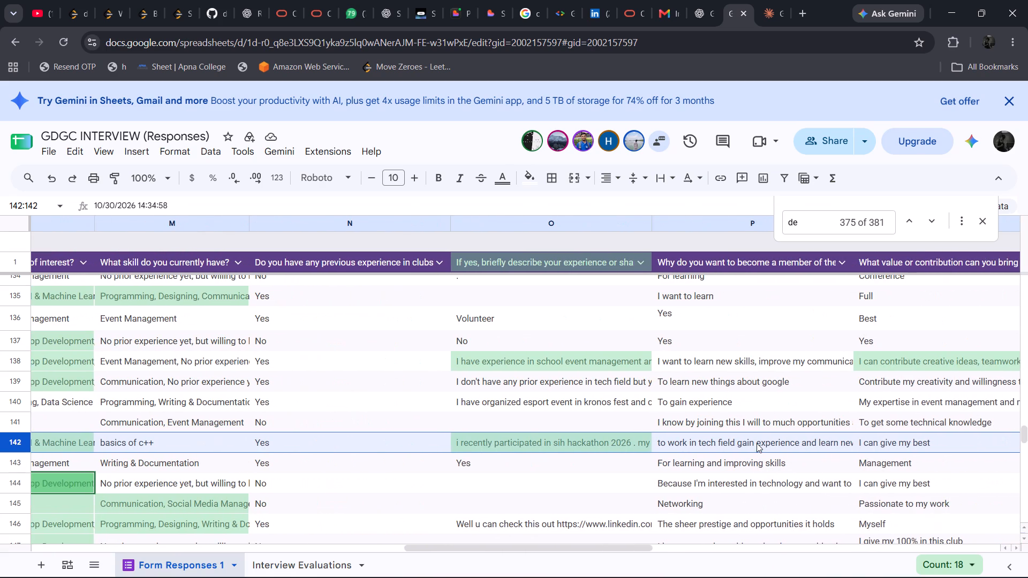
scroll(757, 443, "left", 7)
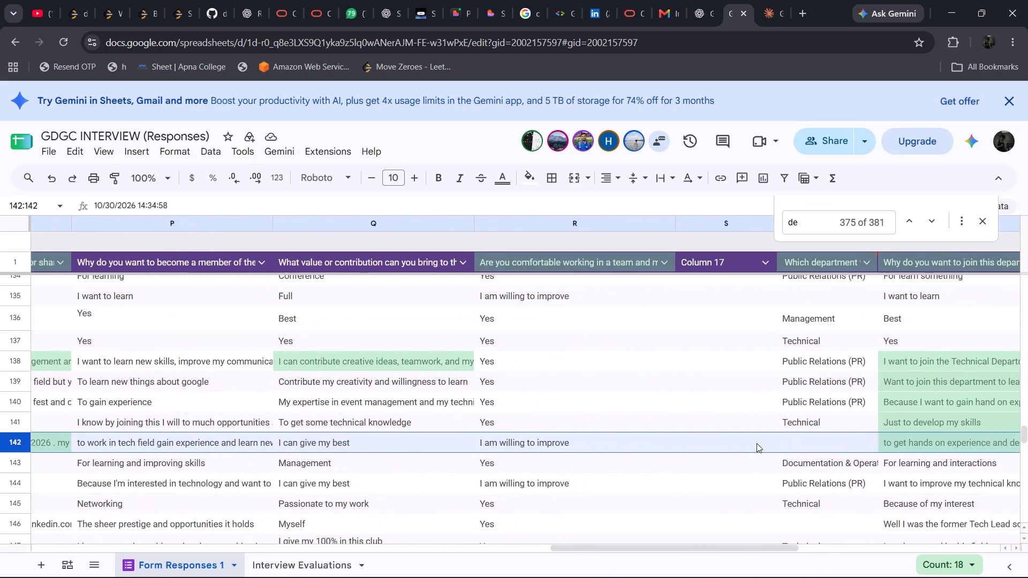
scroll(757, 443, "left", 5)
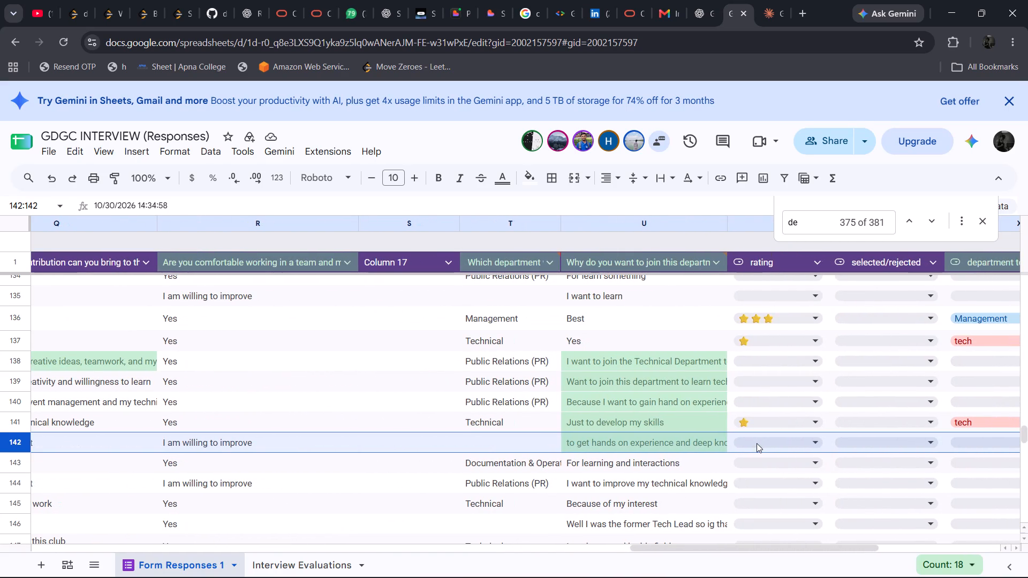
scroll(561, 441, "right", 2)
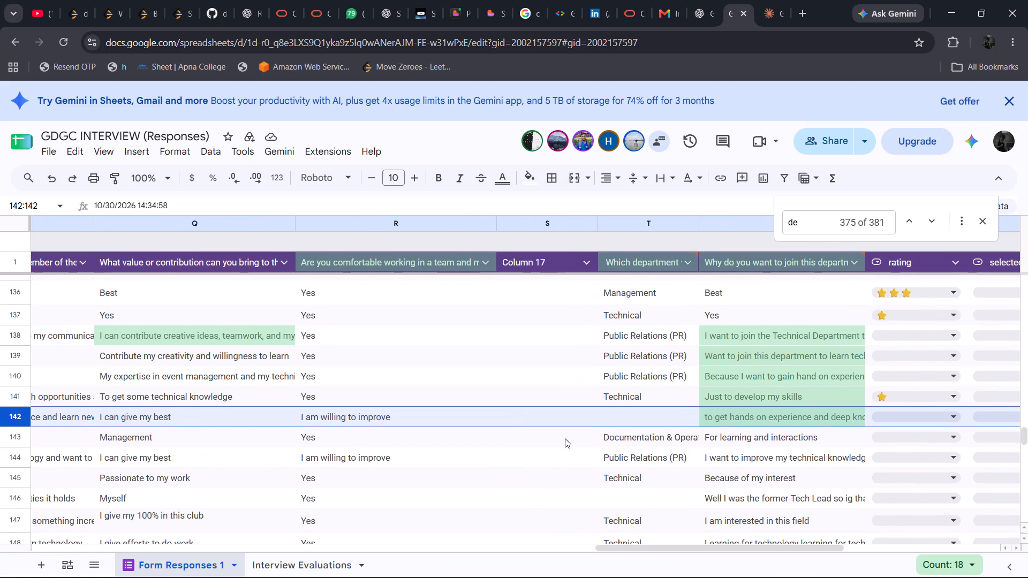
scroll(557, 415, "right", 5)
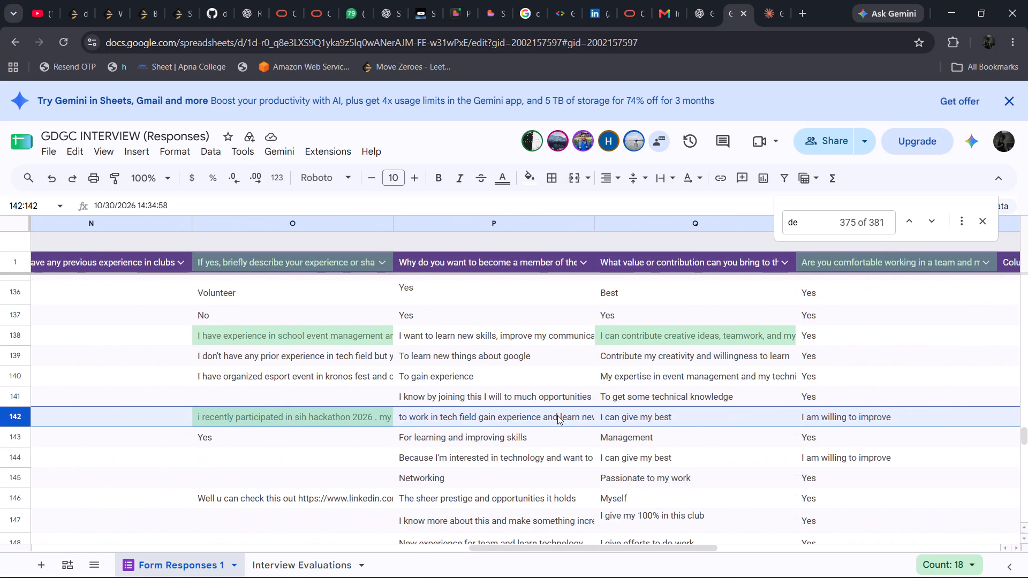
scroll(557, 415, "right", 1)
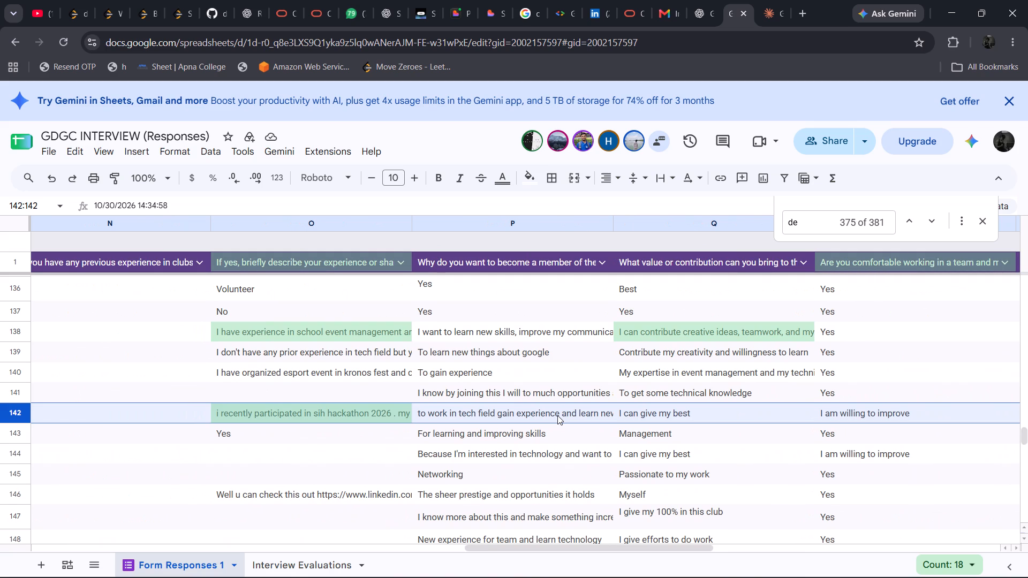
Give the applicant in row 142 a three-star rating.
scroll(557, 415, "left", 6)
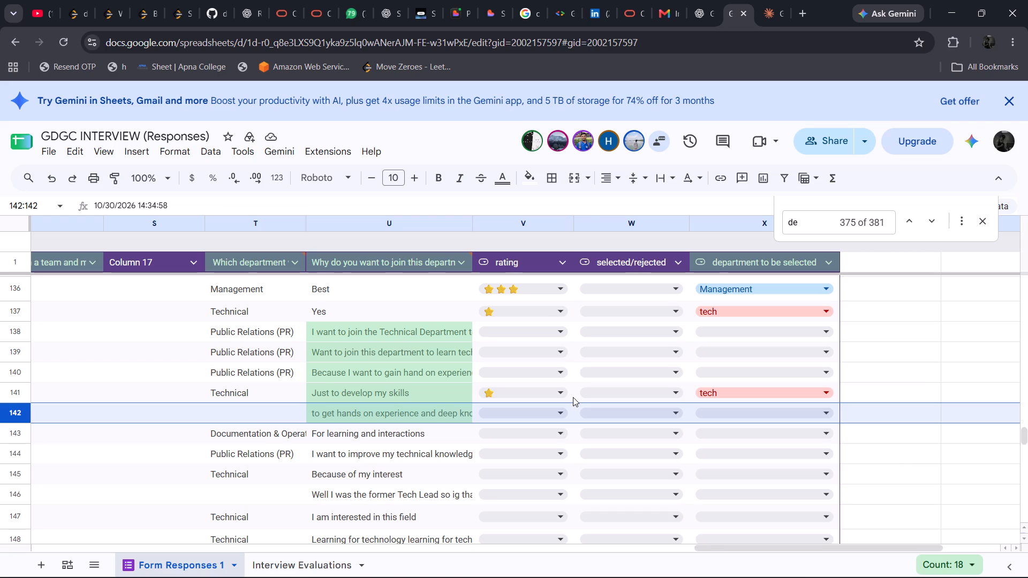
left_click(550, 415)
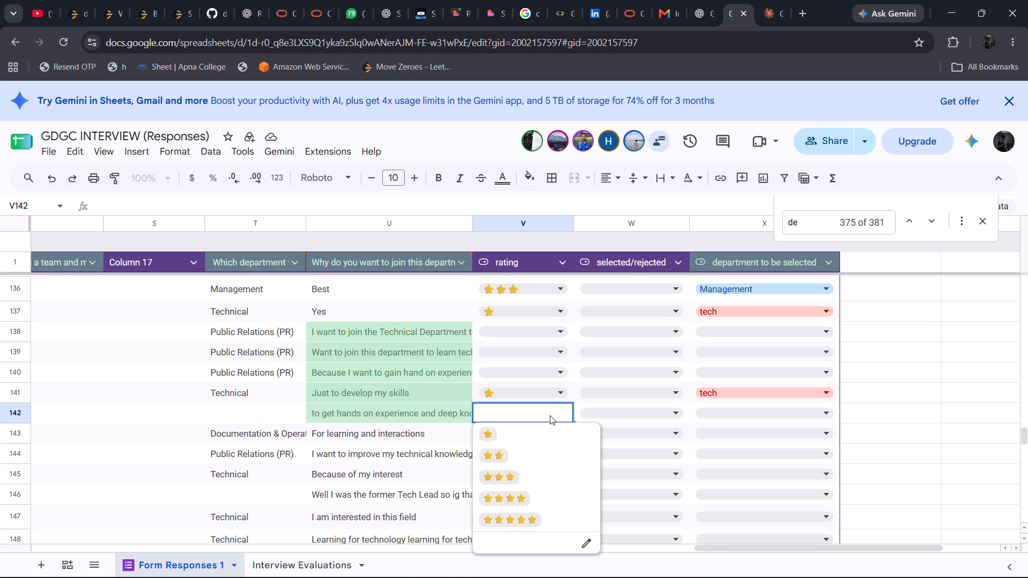
left_click(504, 477)
Change the rating of the applicant in row 142 to two stars.
left_click(749, 412)
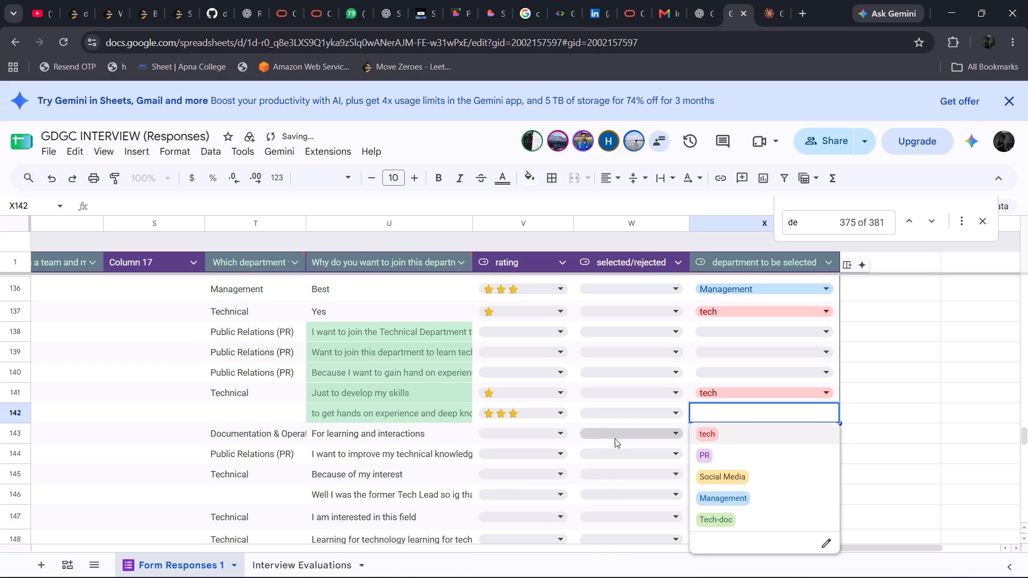
left_click(547, 414)
left_click(504, 453)
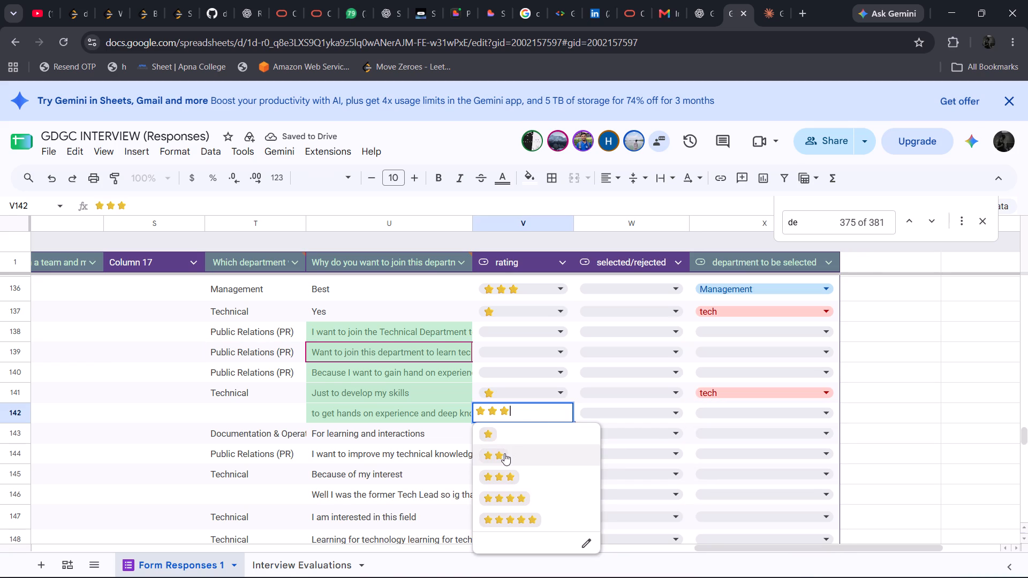
Set the department to be selected for the applicant in row 142 to tech.
left_click(752, 409)
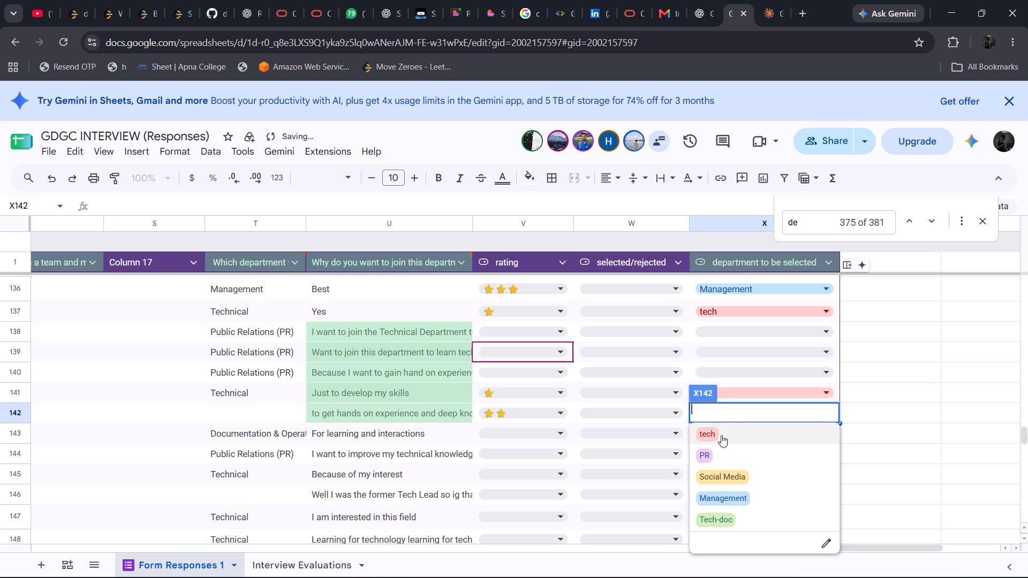
left_click(710, 436)
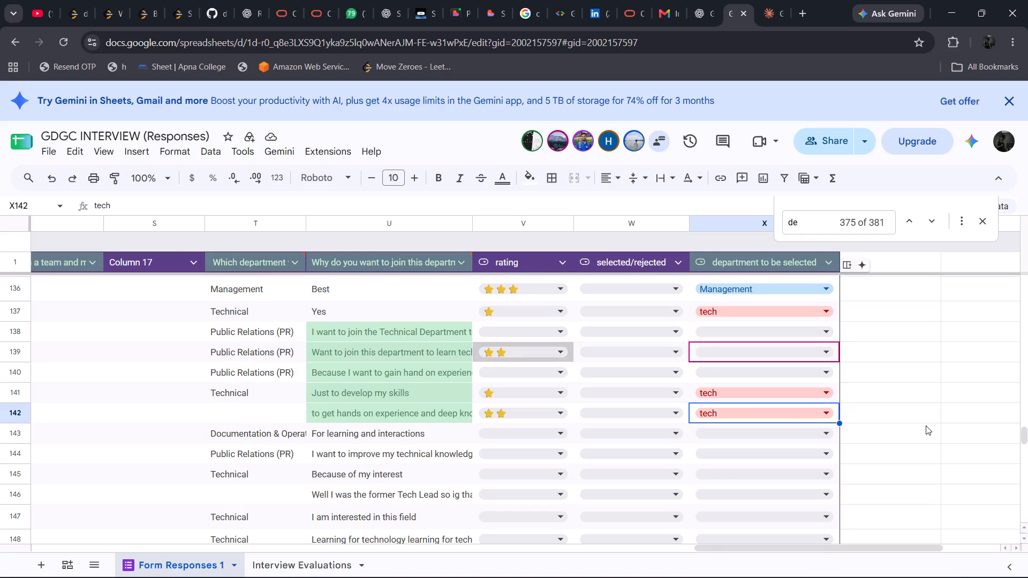
Search the form responses for "akh" and select row 108, the applicant matching in the Full Name column.
scroll(553, 423, "right", 3)
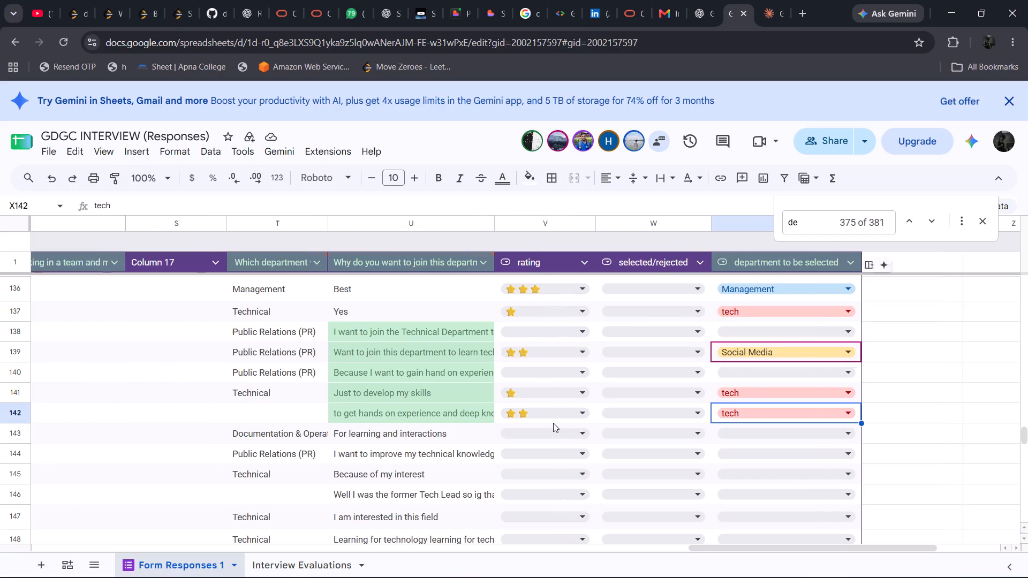
scroll(553, 423, "right", 20)
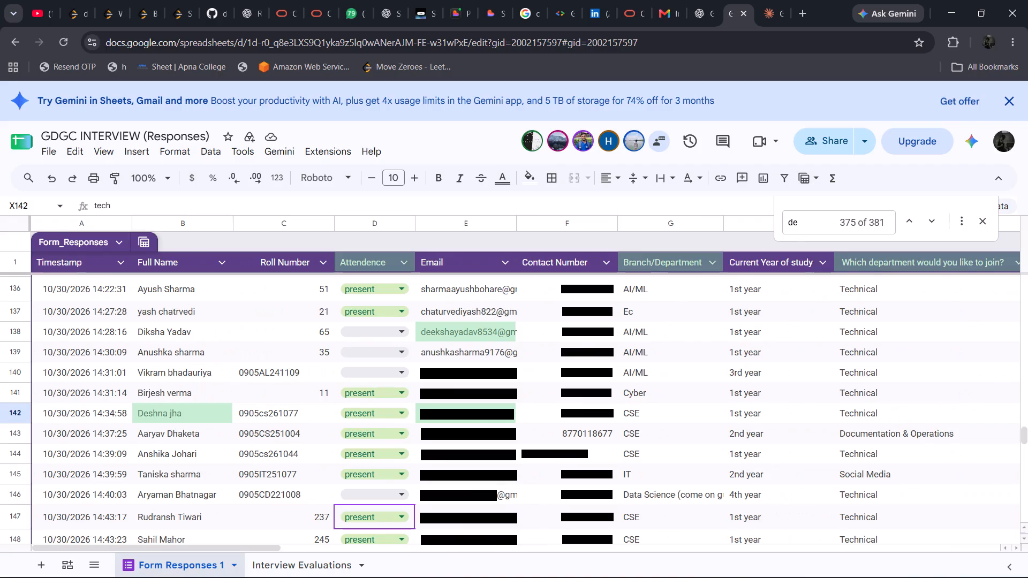
left_click(799, 224)
key("BackSpace")
key("BackSpace")
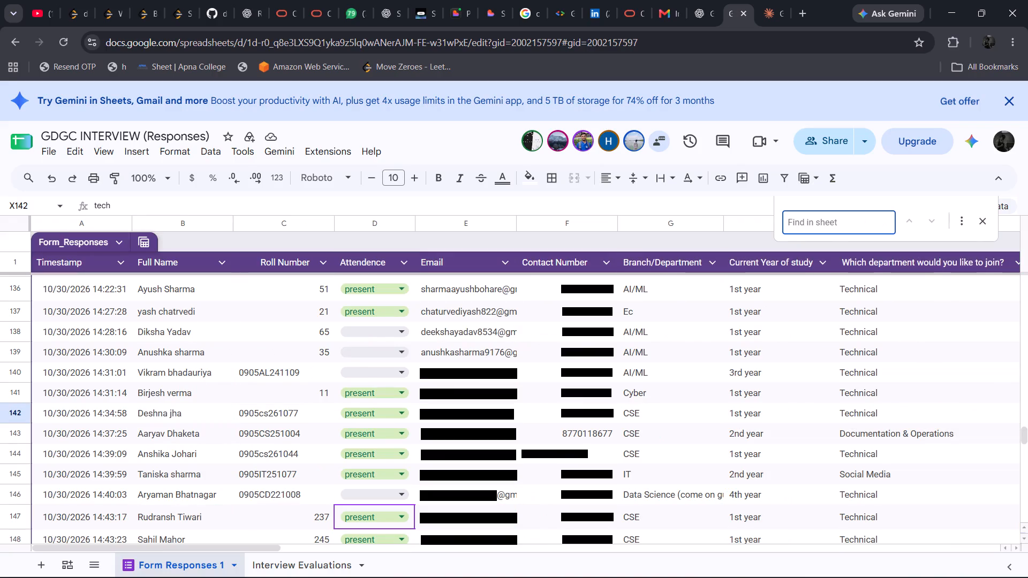
type("akh")
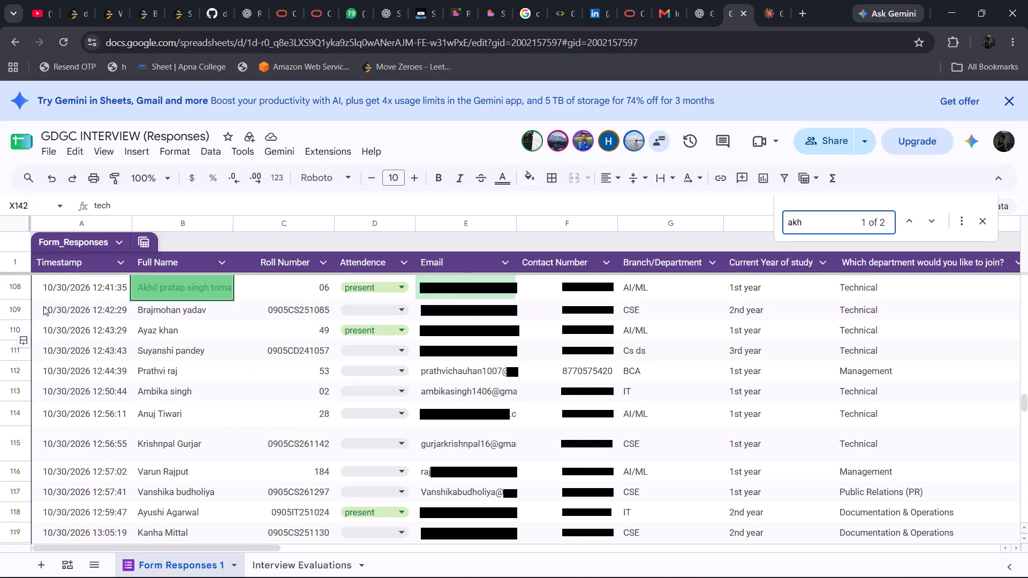
left_click(22, 286)
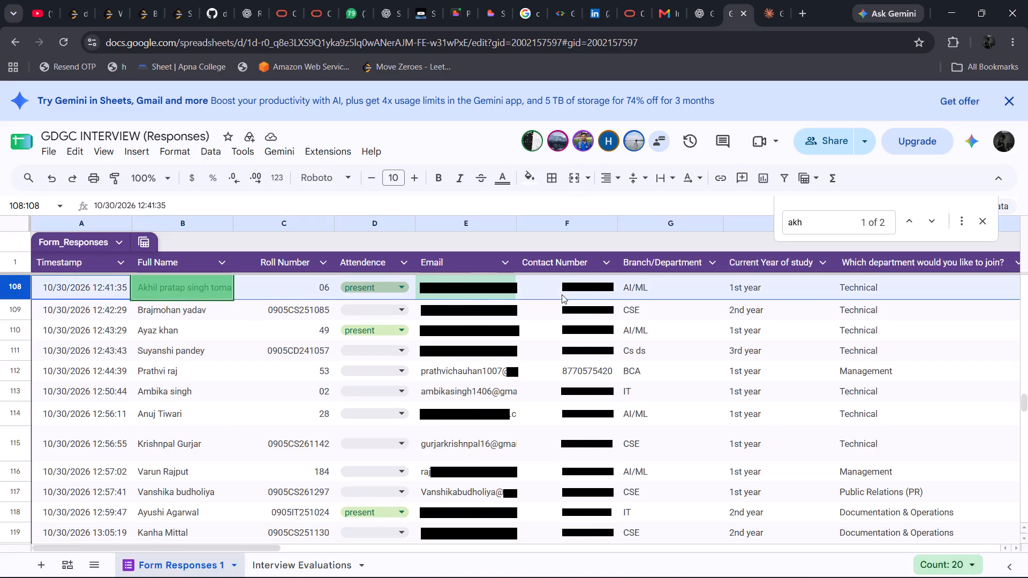
Review the row 108 applicant's form answers, including skills, previous experience, membership reason, contribution and department choice, across to the rating columns.
scroll(562, 294, "up", 1)
scroll(735, 363, "left", 9)
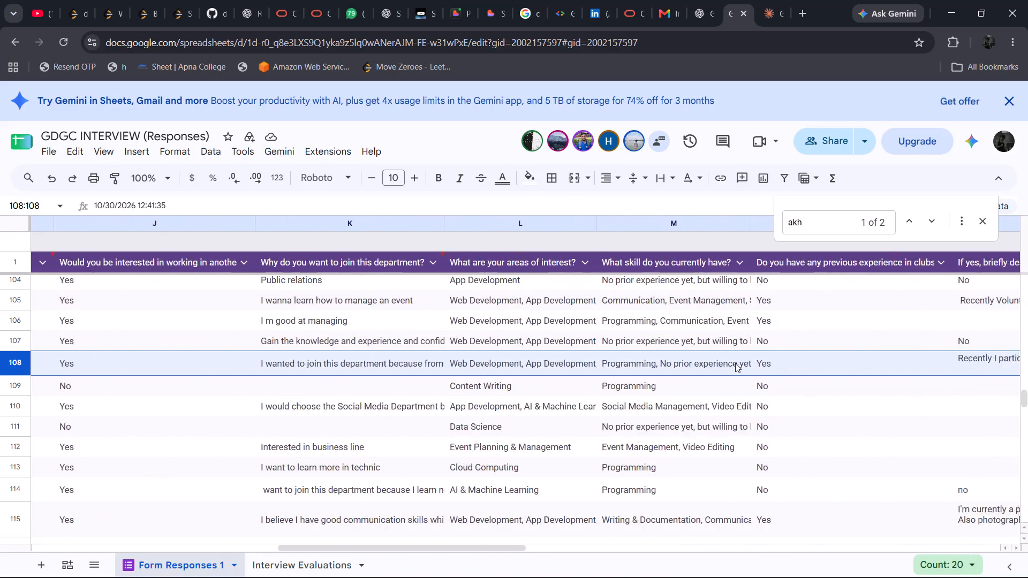
scroll(735, 363, "left", 8)
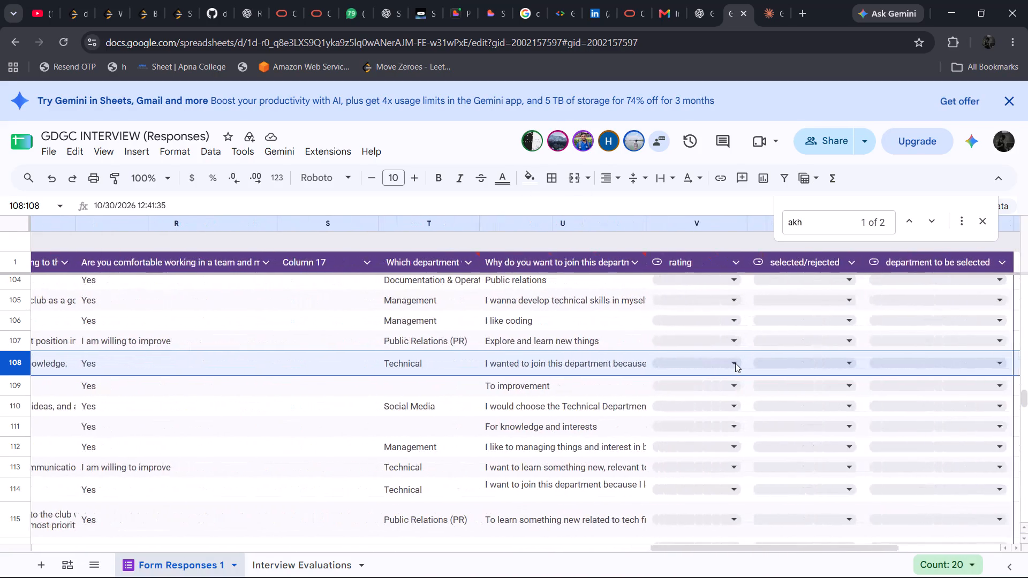
scroll(735, 363, "left", 1)
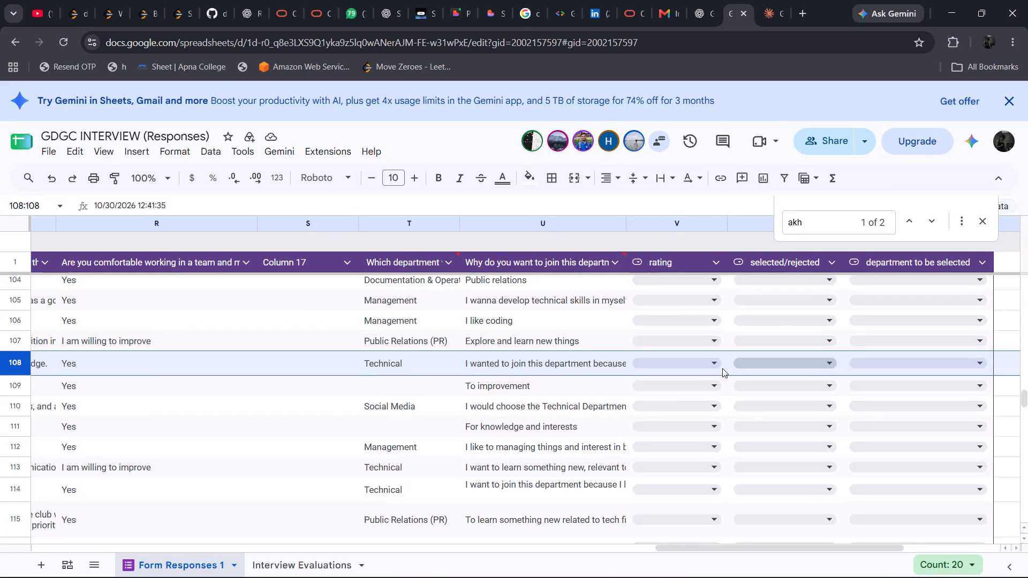
scroll(722, 368, "right", 1)
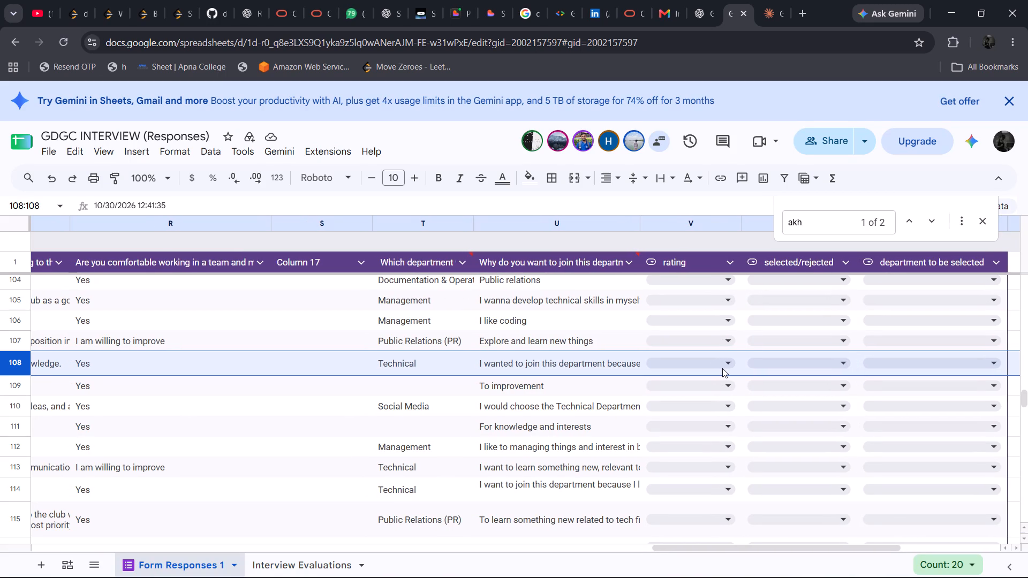
scroll(722, 368, "right", 4)
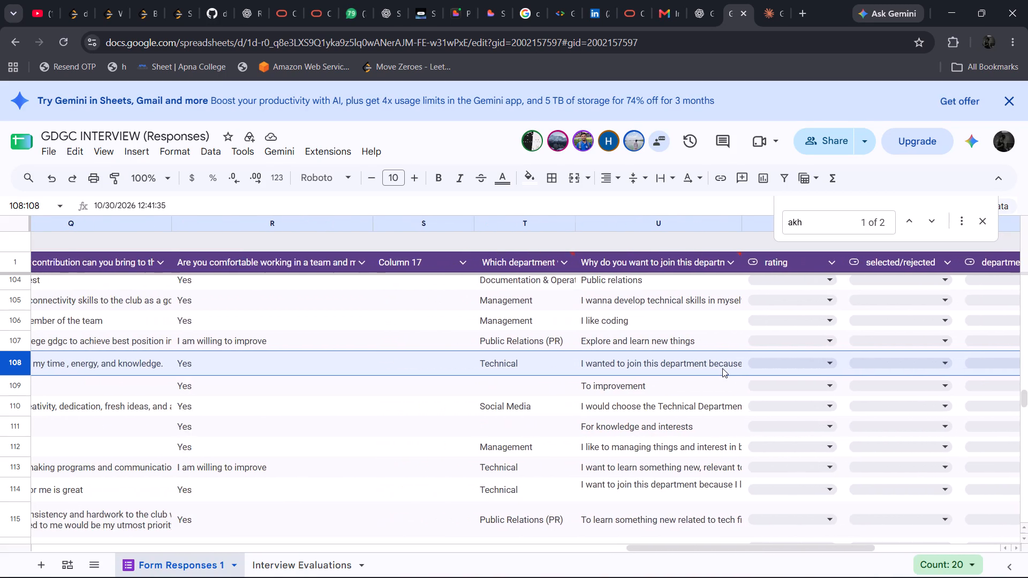
scroll(722, 368, "right", 4)
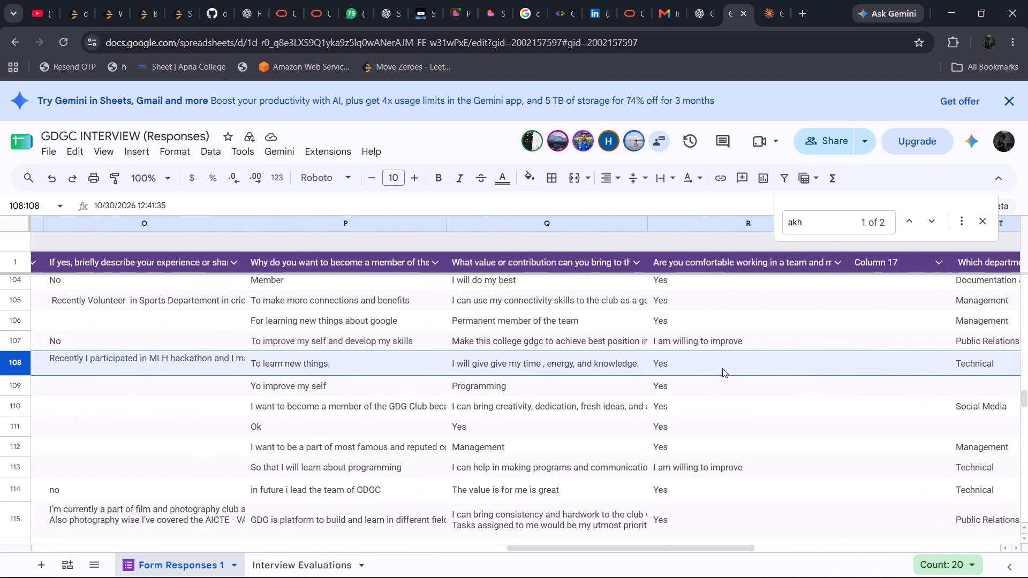
scroll(722, 368, "right", 3)
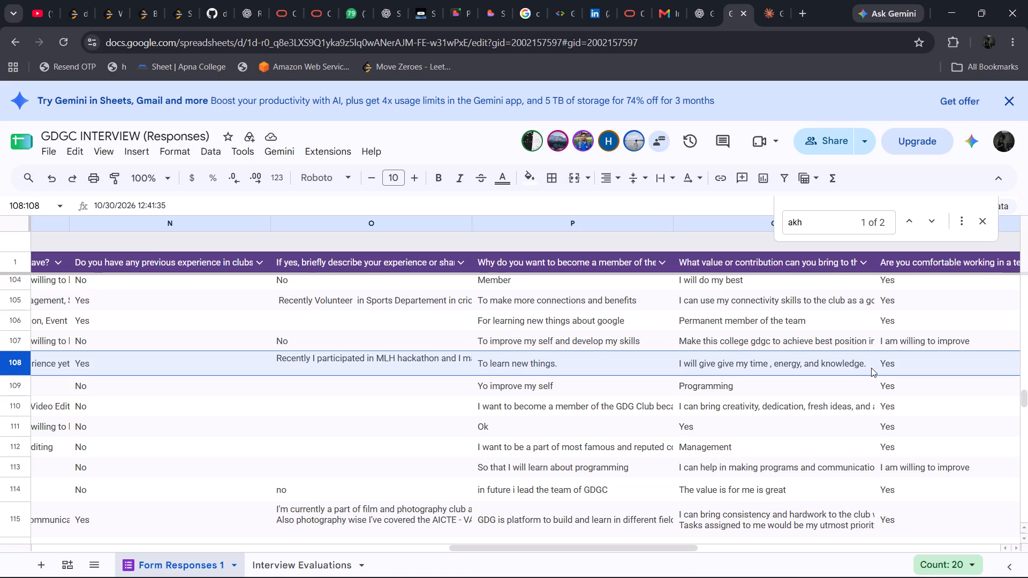
scroll(871, 368, "left", 8)
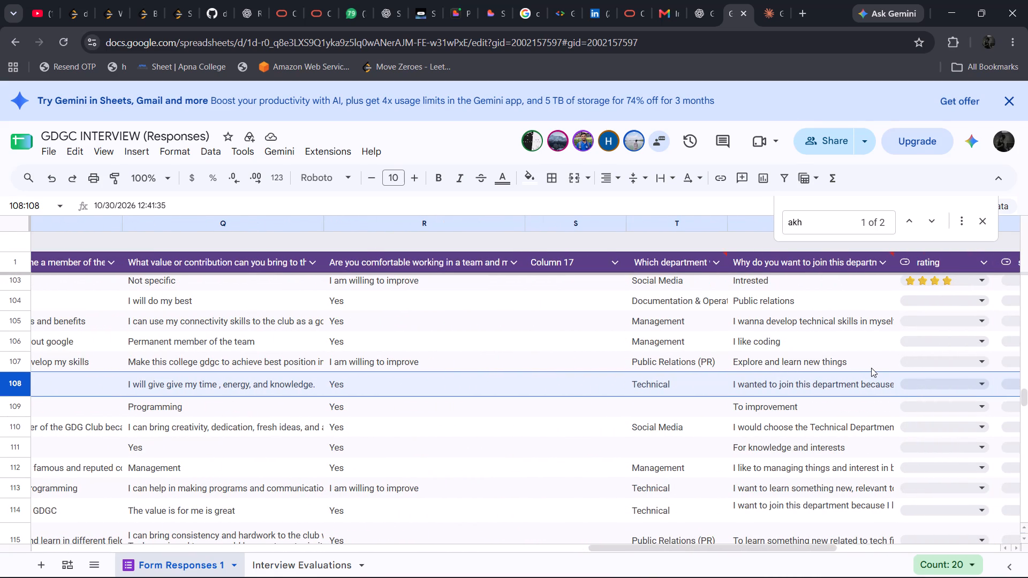
scroll(871, 368, "left", 1)
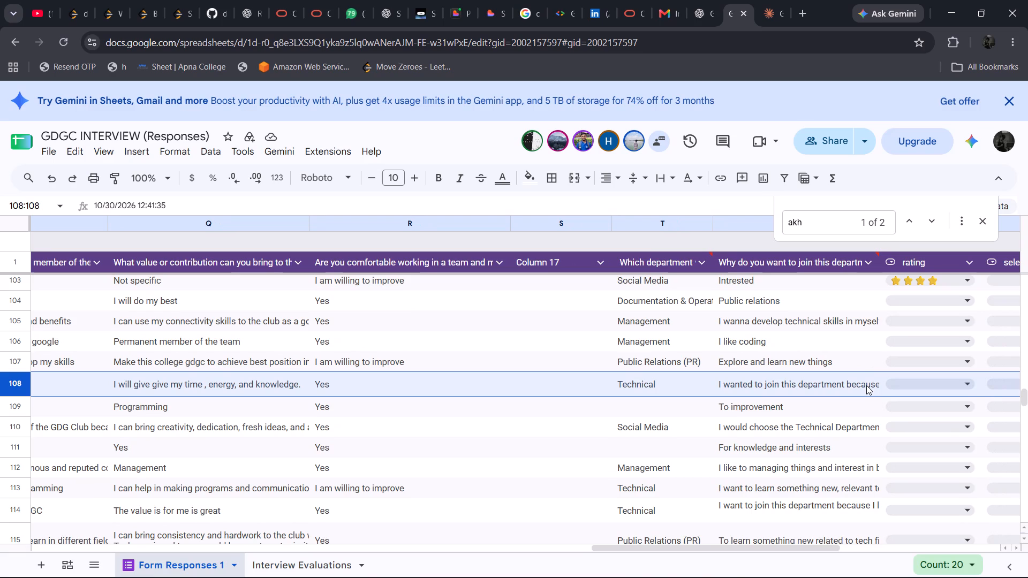
scroll(854, 385, "left", 4)
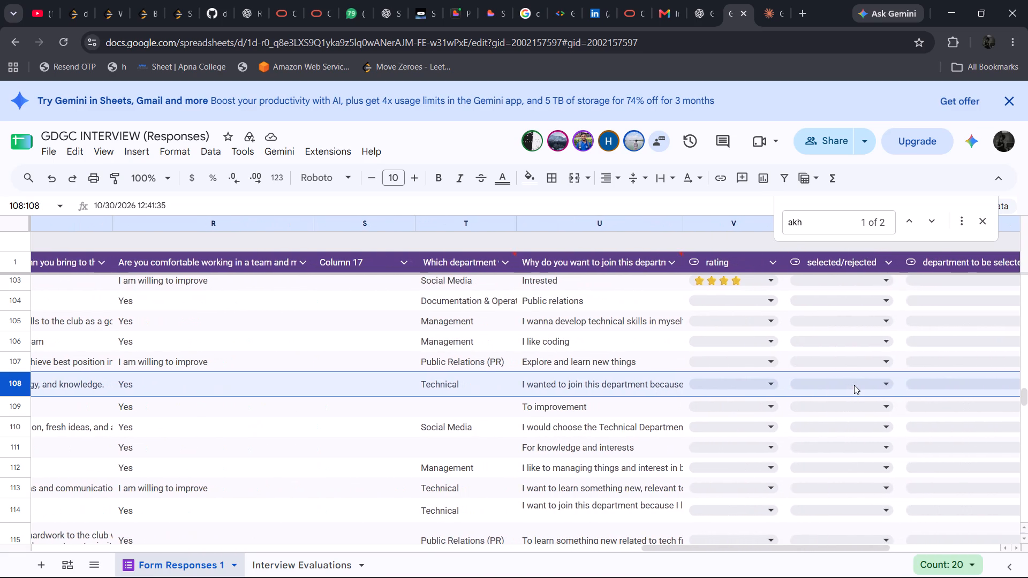
scroll(854, 385, "left", 1)
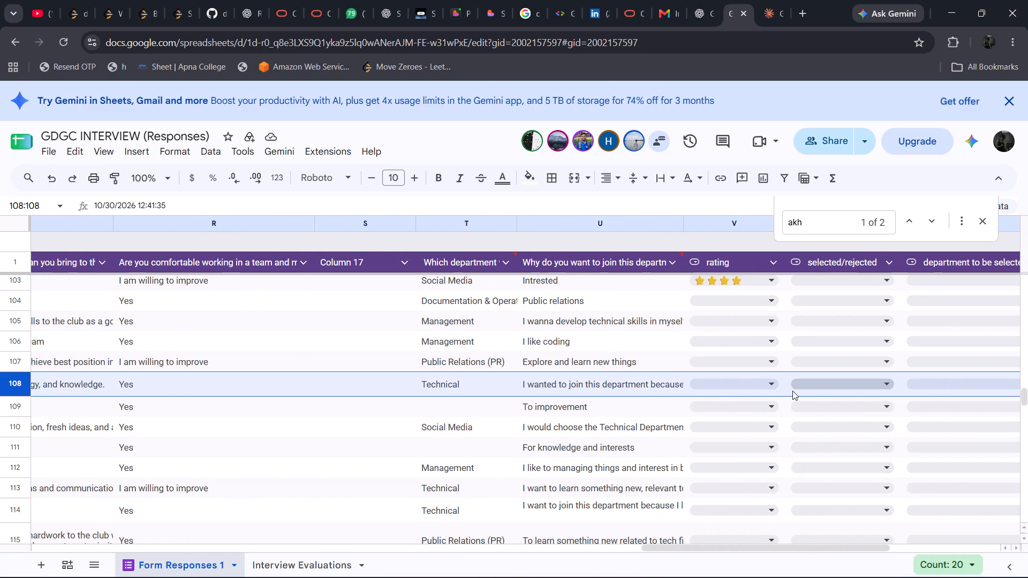
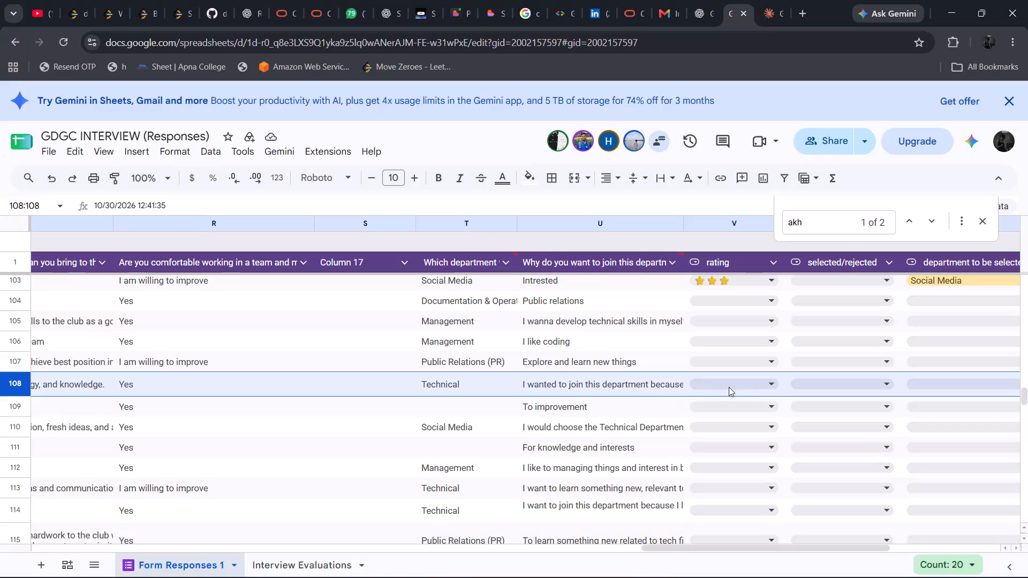
Set the rating of the applicant in row 108 to three stars.
scroll(654, 389, "right", 3)
scroll(654, 389, "left", 1)
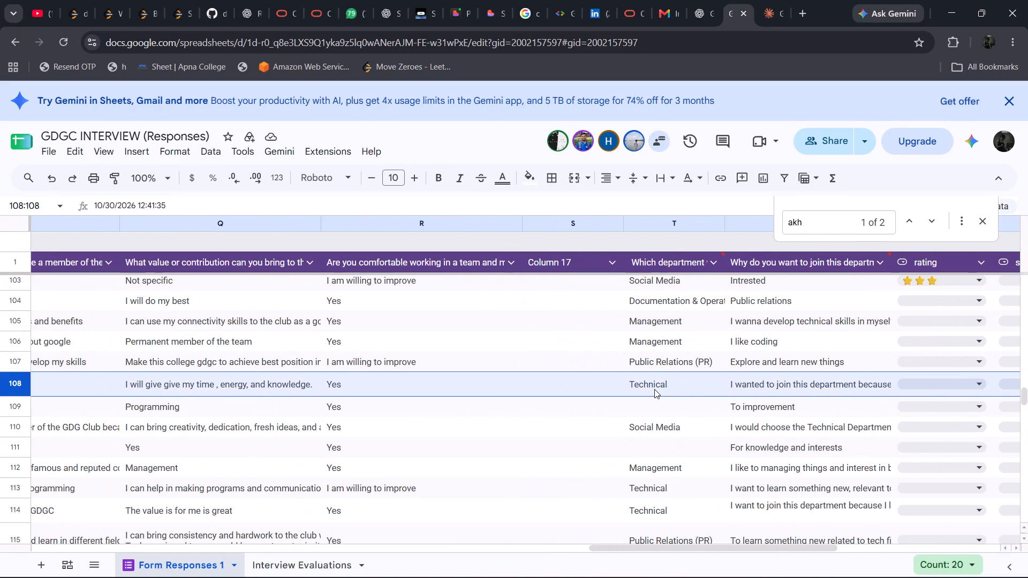
scroll(654, 389, "left", 2)
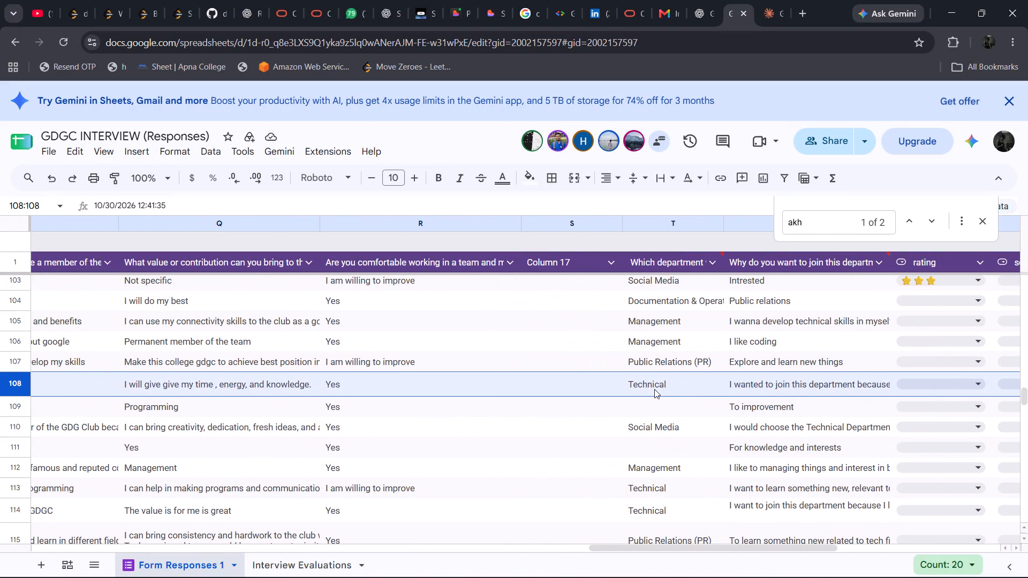
scroll(654, 389, "left", 4)
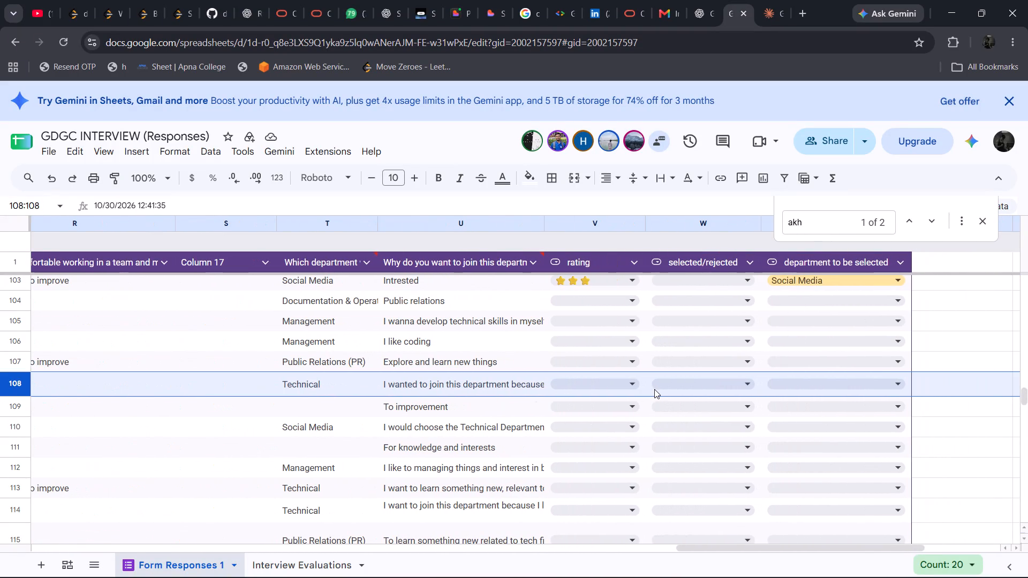
scroll(654, 389, "left", 1)
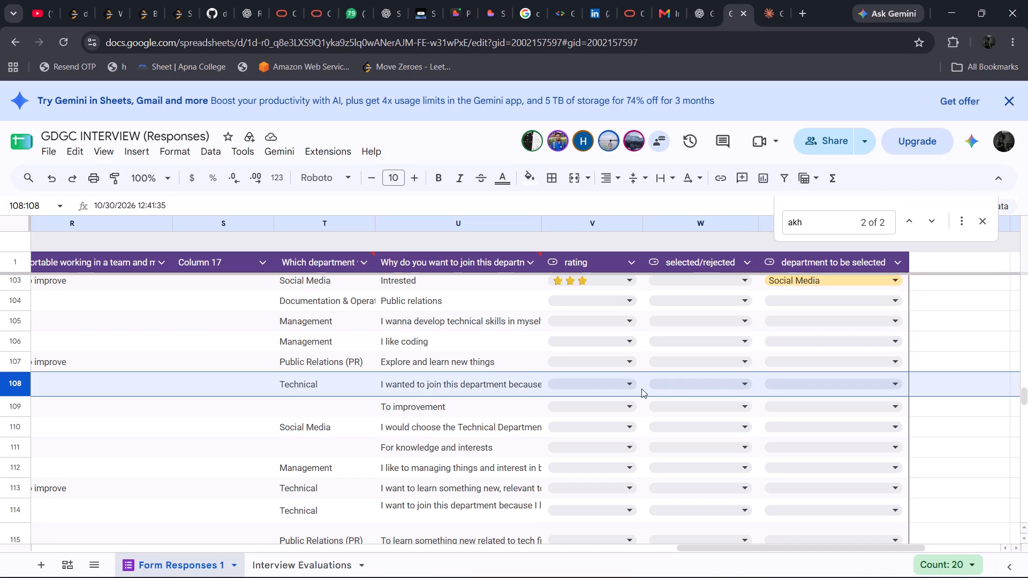
left_click(610, 384)
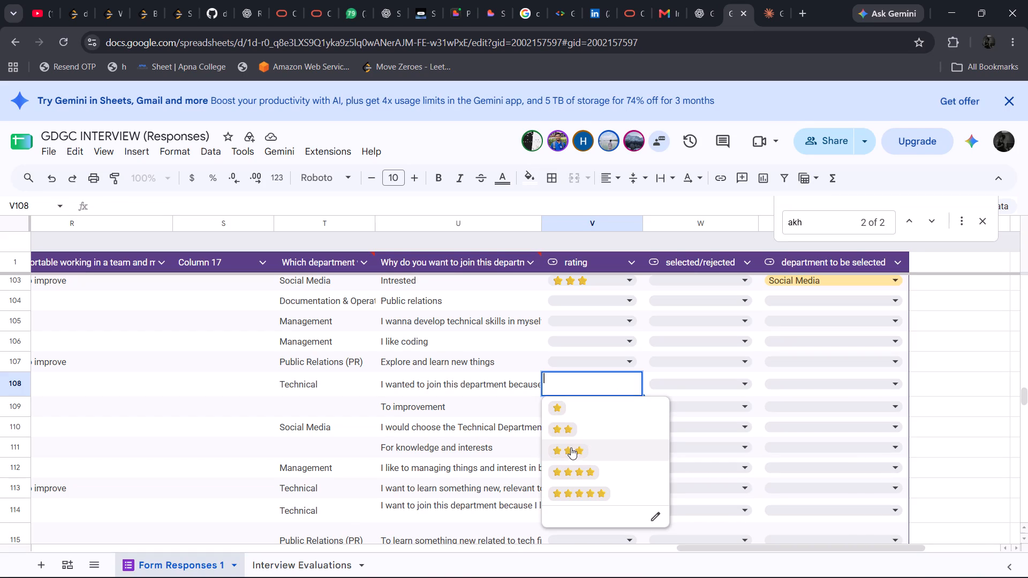
left_click(571, 447)
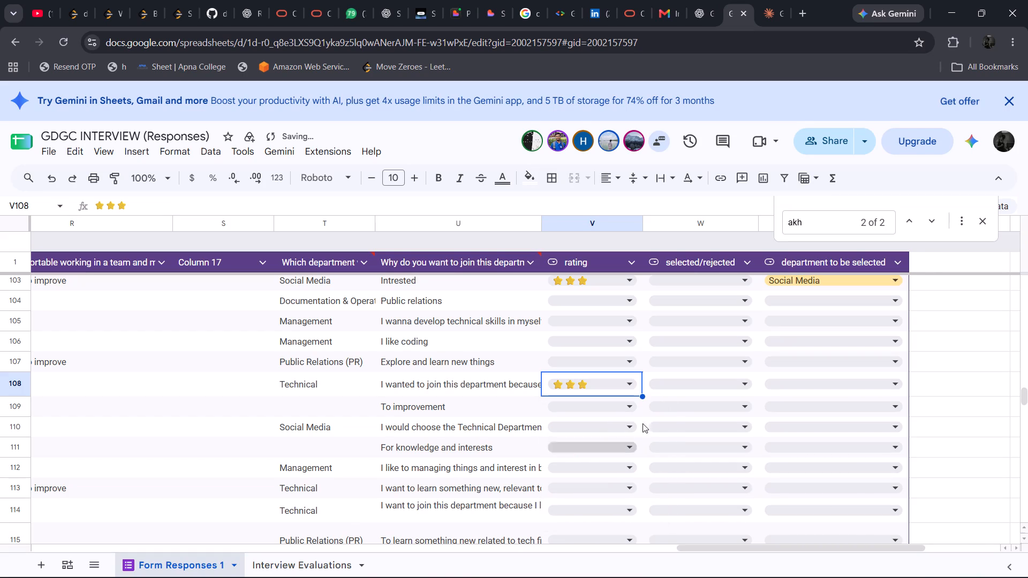
Set the department to be selected for the applicant in row 108 to tech.
left_click(796, 379)
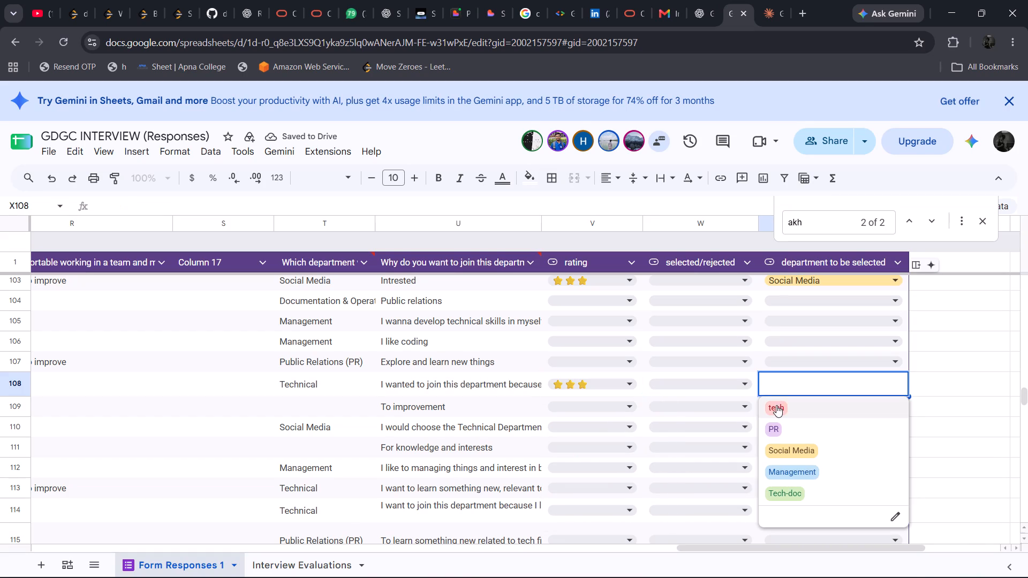
left_click(777, 405)
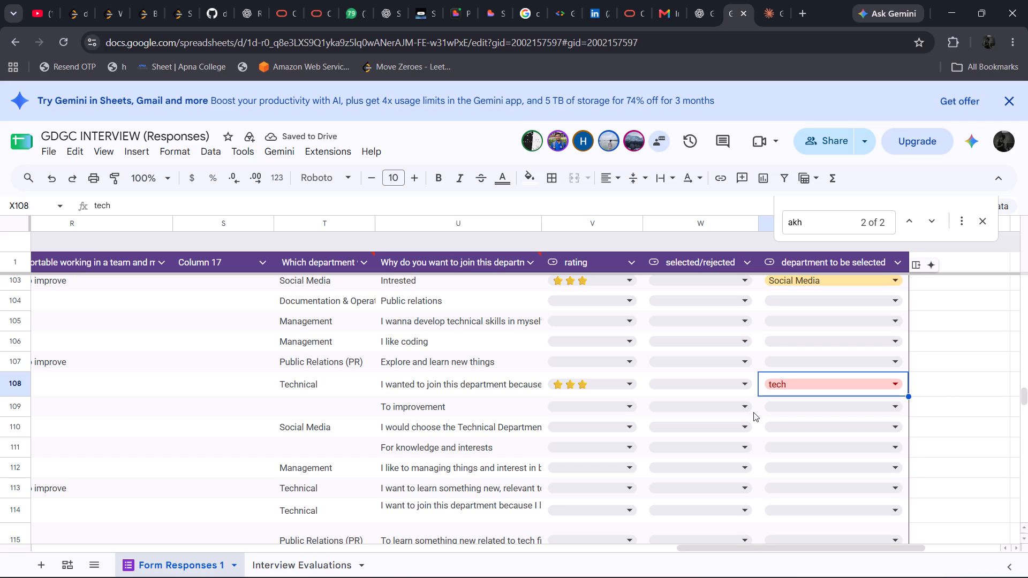
Search the form responses for "abna" and select row 100, the applicant matching in the Full Name column.
double_click(791, 220)
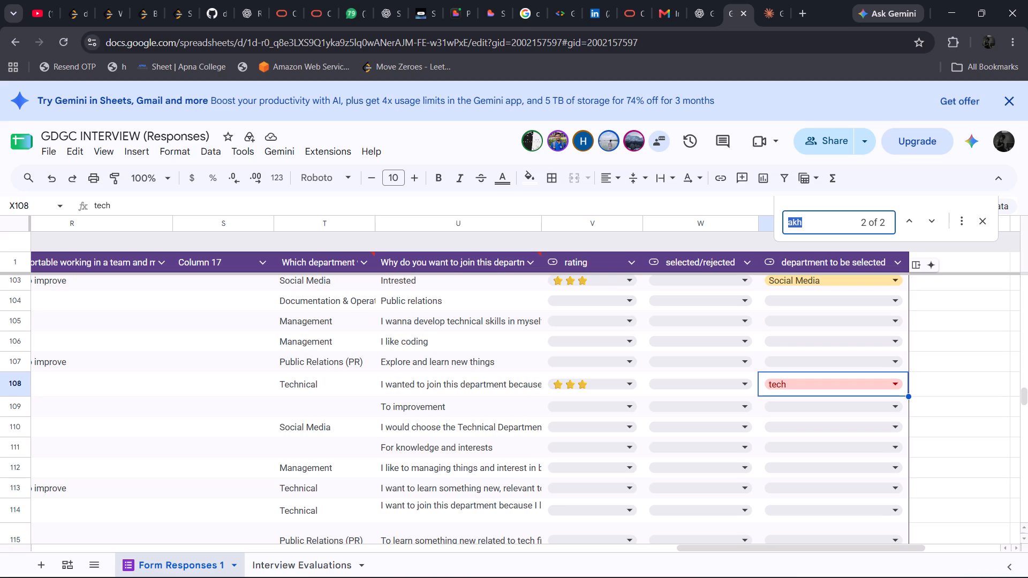
key("BackSpace")
type("ab")
type("na")
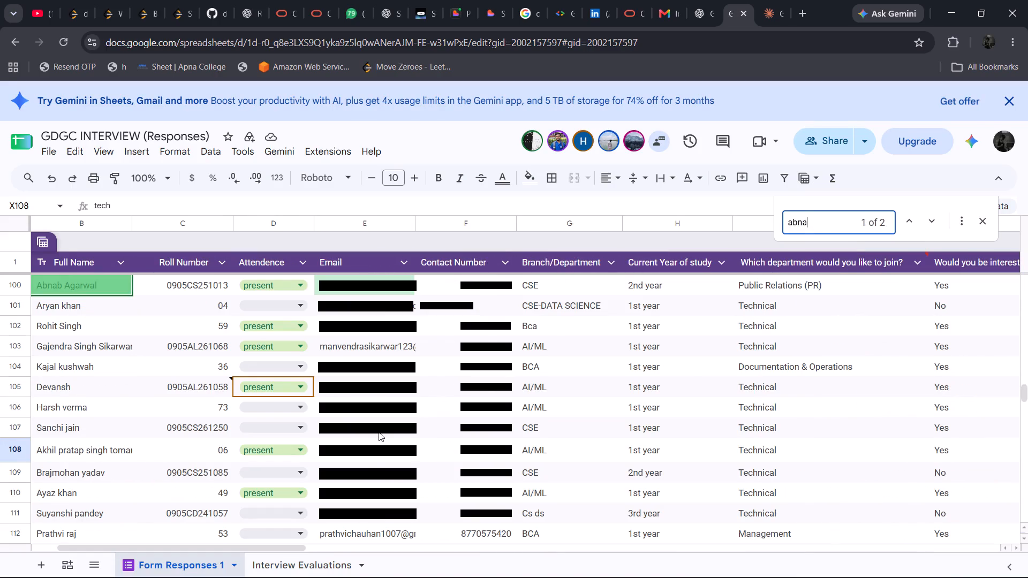
left_click(18, 287)
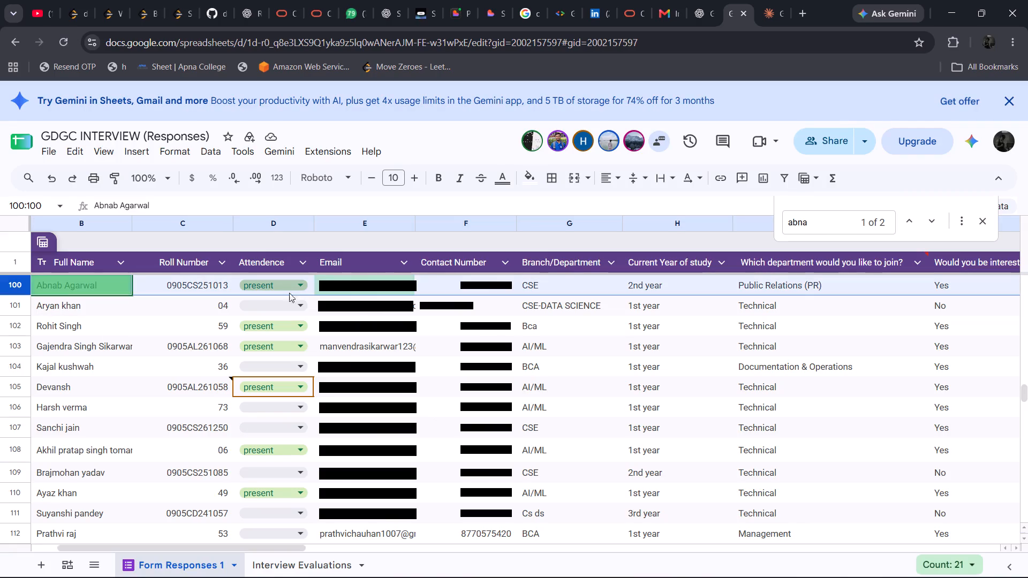
Review the row 100 applicant's form answers from the personal details across to the rating and department to be selected columns.
scroll(784, 287, "left", 2)
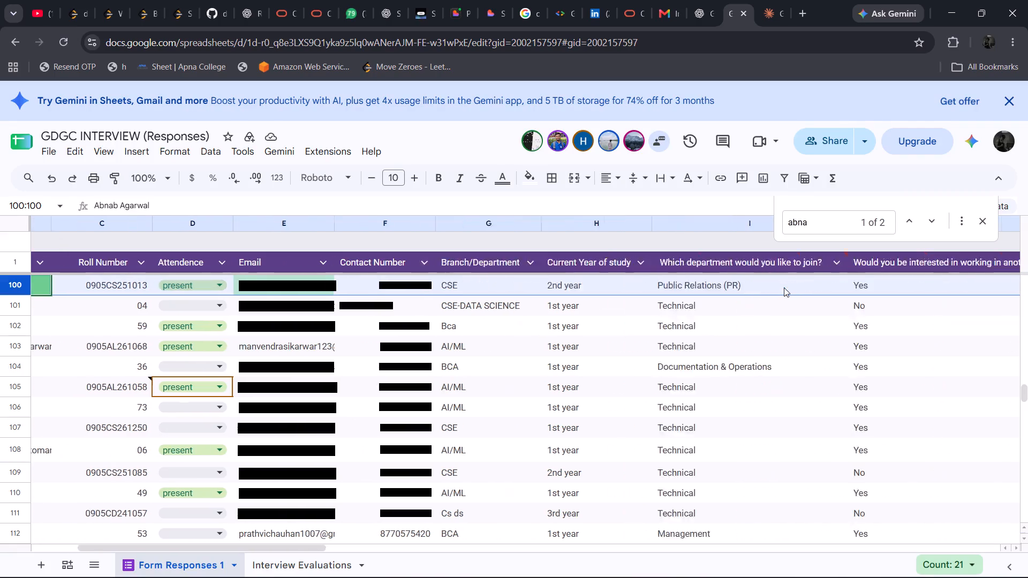
scroll(784, 287, "left", 13)
scroll(784, 287, "right", 1)
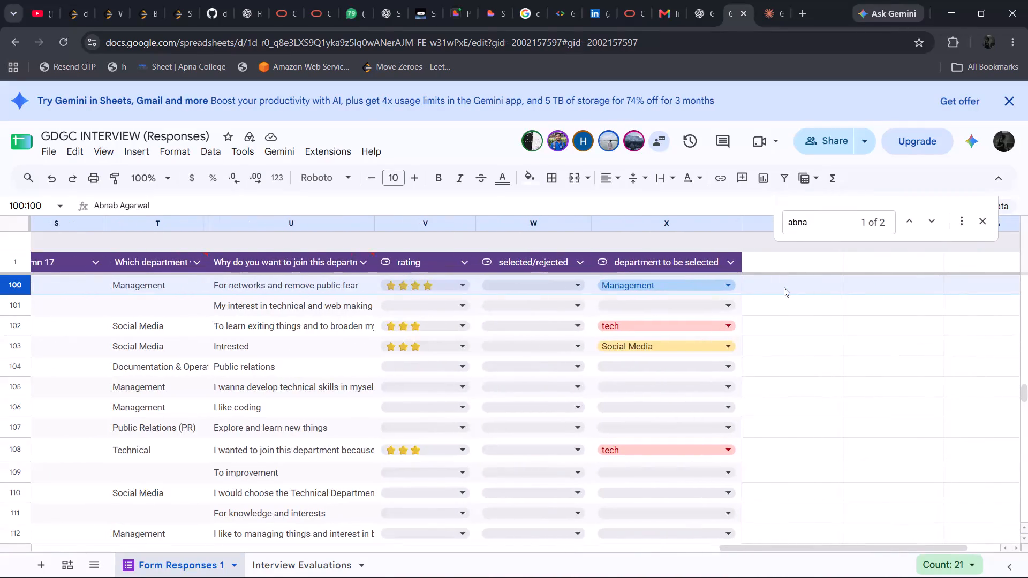
scroll(784, 287, "right", 16)
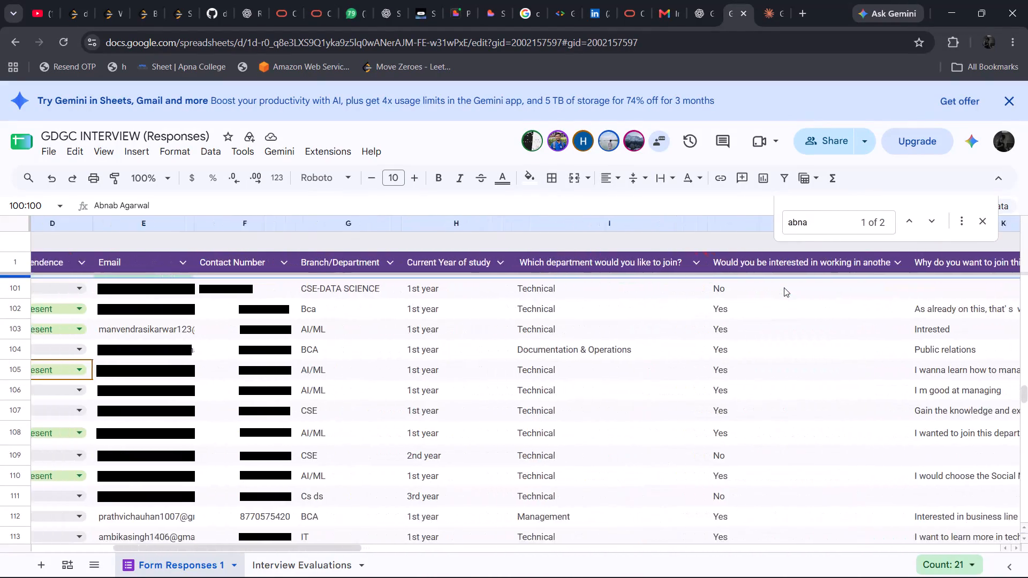
scroll(784, 287, "up", 1)
scroll(510, 391, "left", 1)
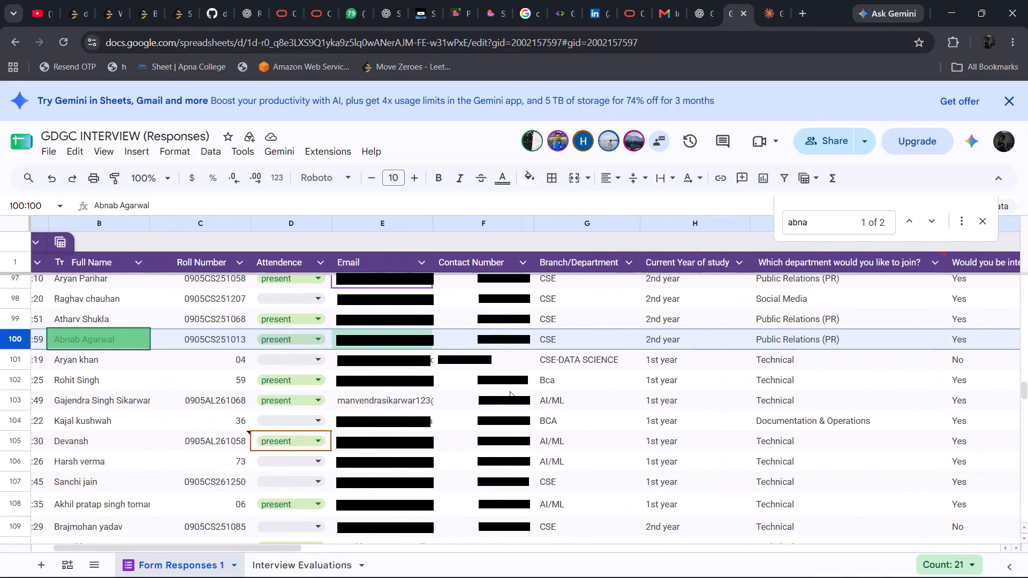
scroll(510, 391, "left", 7)
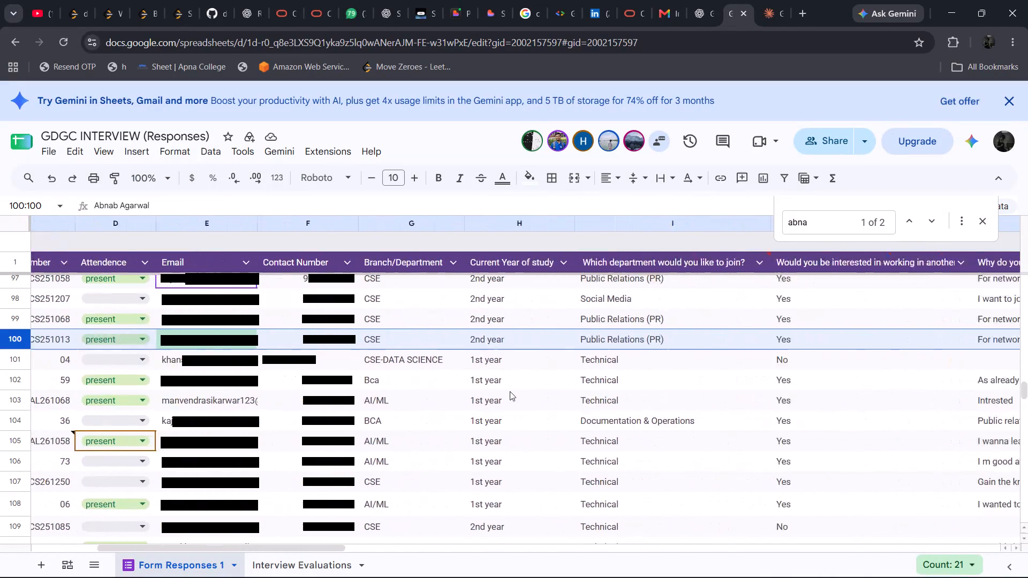
scroll(510, 391, "left", 4)
scroll(510, 391, "right", 2)
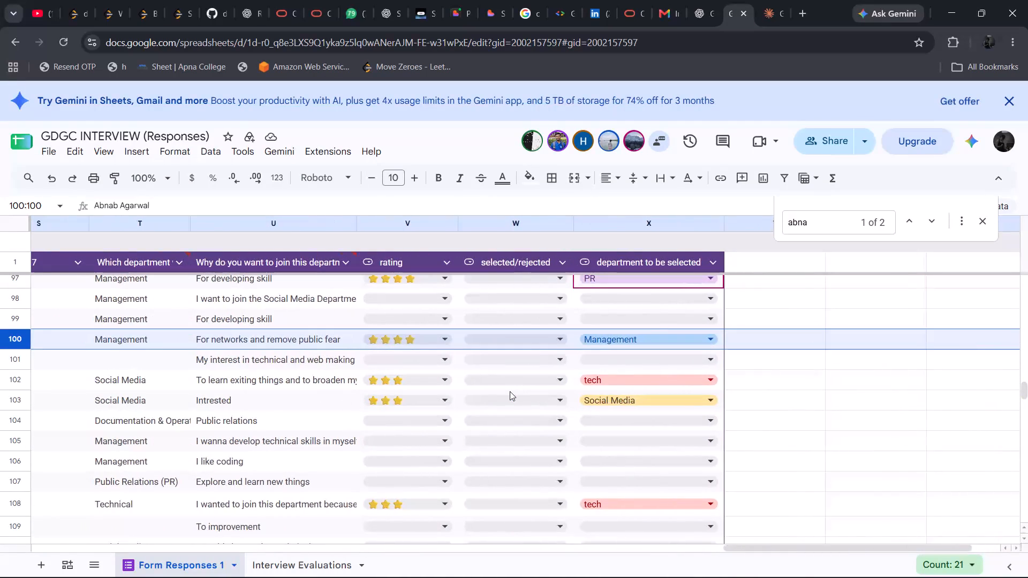
Search the form responses for "devan" and select row 105, the applicant matching in the Full Name column.
double_click(799, 224)
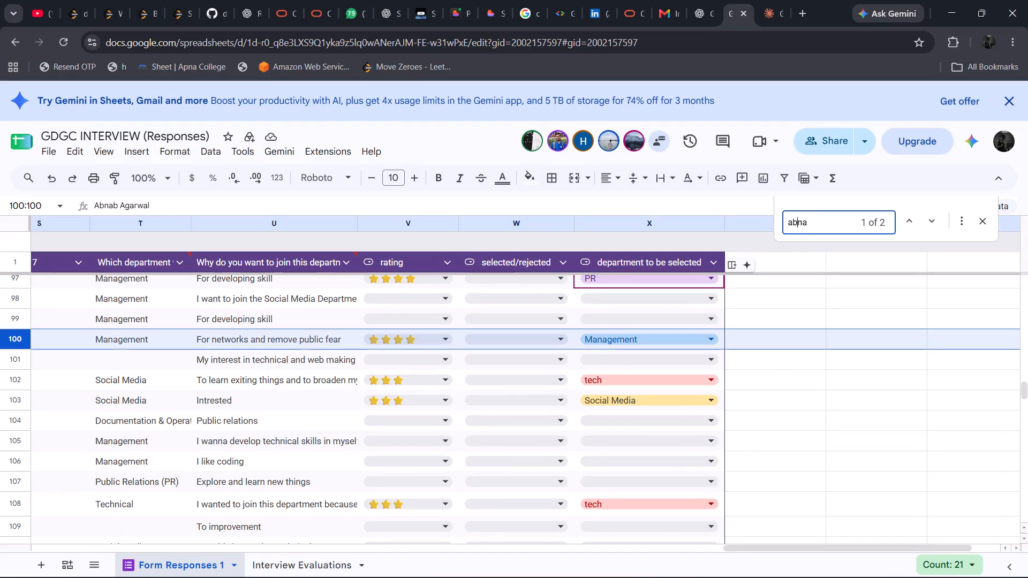
key("BackSpace")
type("devan")
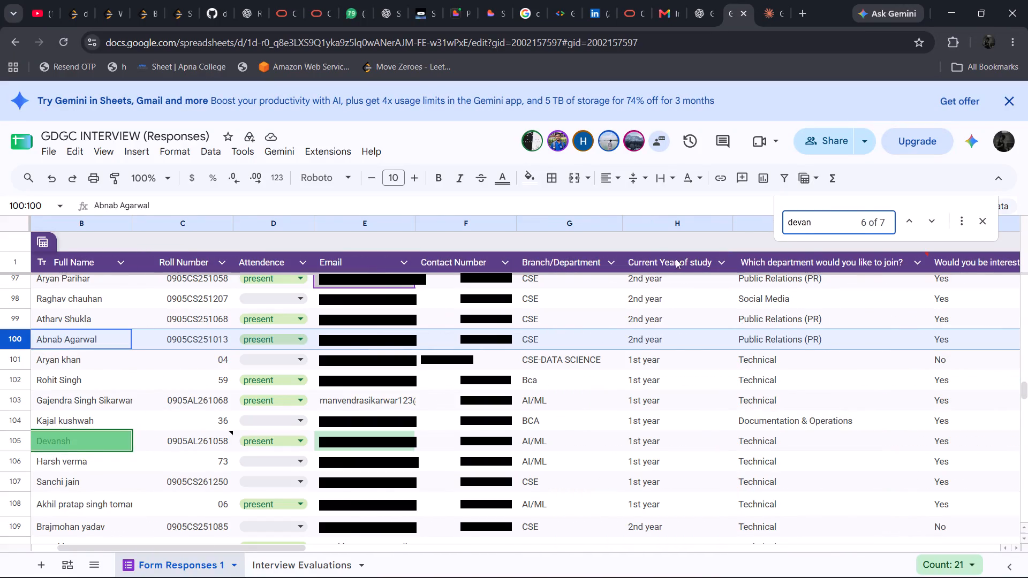
scroll(346, 403, "right", 3)
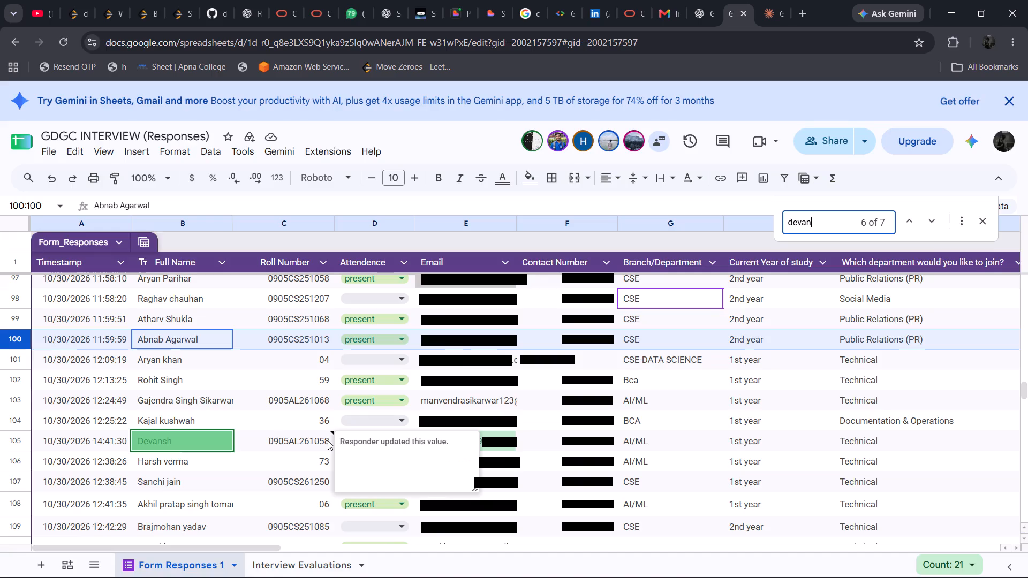
left_click(17, 436)
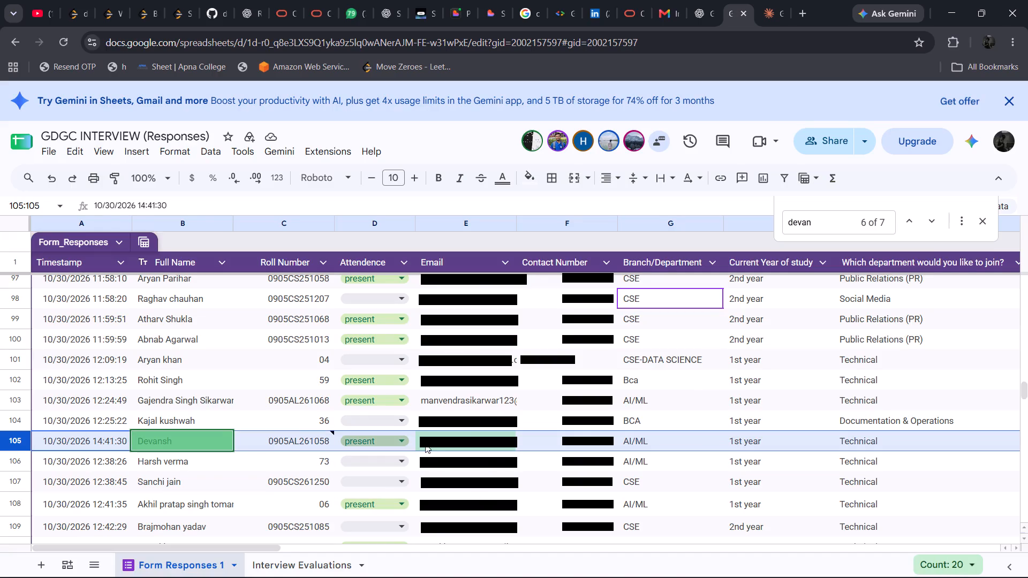
Review the row 105 applicant's form answers, including skills, previous experience, contribution and department choice, across to the rating column.
scroll(425, 444, "left", 8)
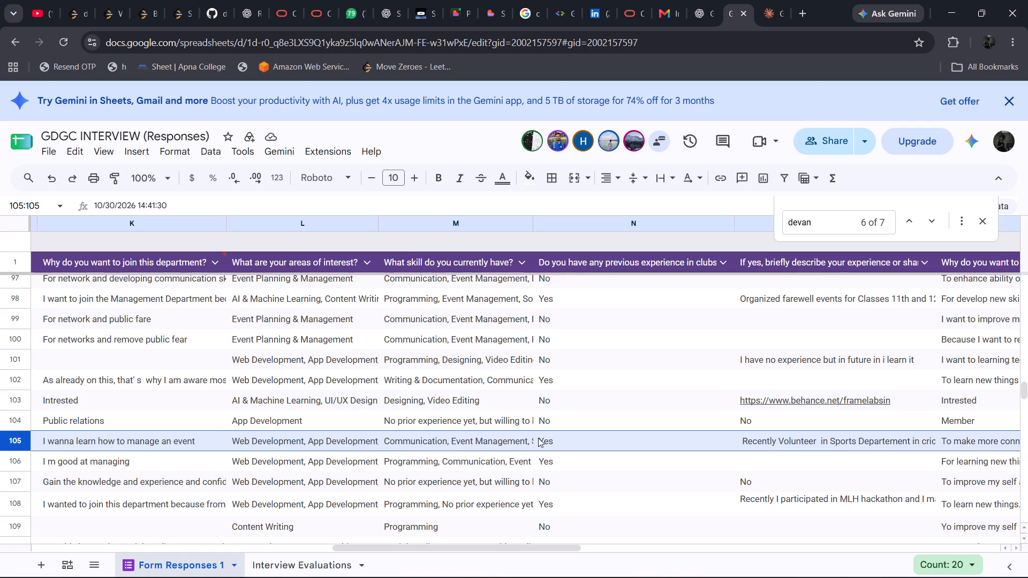
scroll(549, 438, "left", 8)
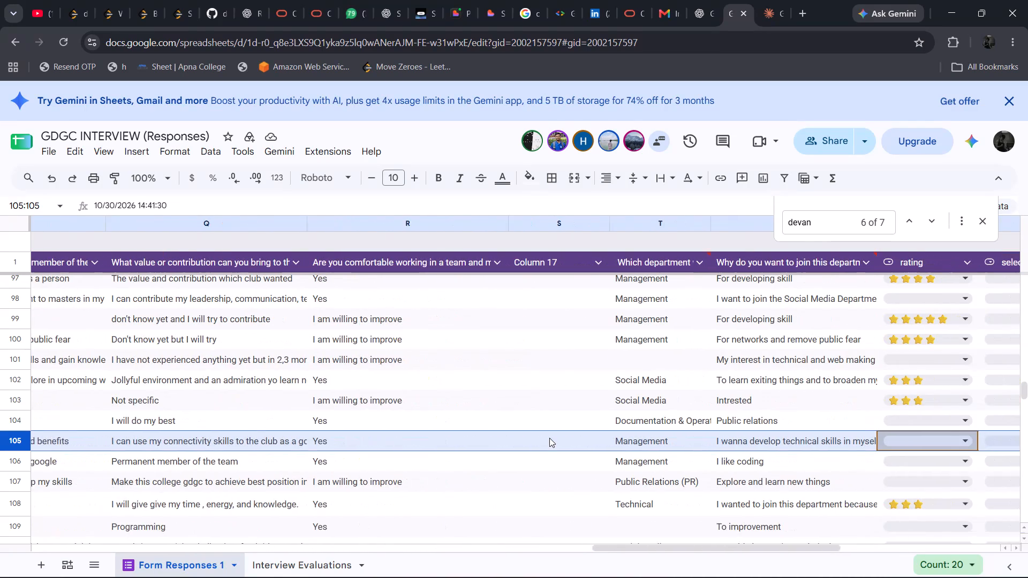
scroll(549, 438, "left", 2)
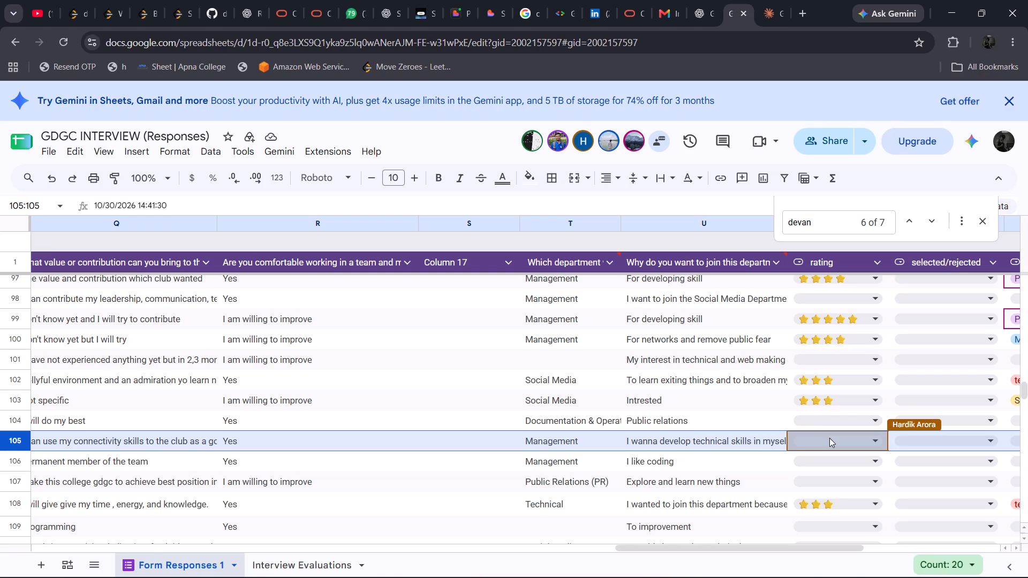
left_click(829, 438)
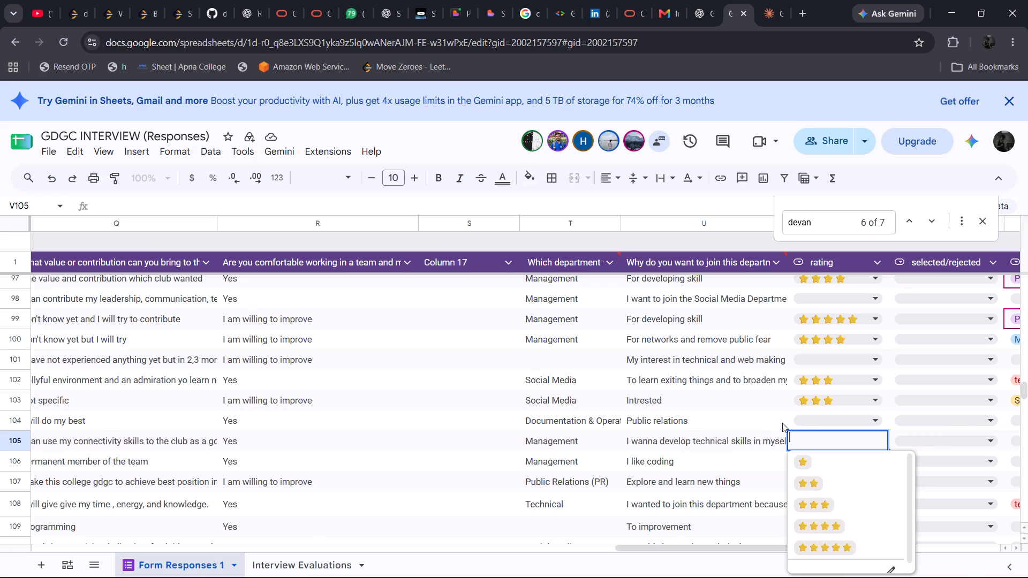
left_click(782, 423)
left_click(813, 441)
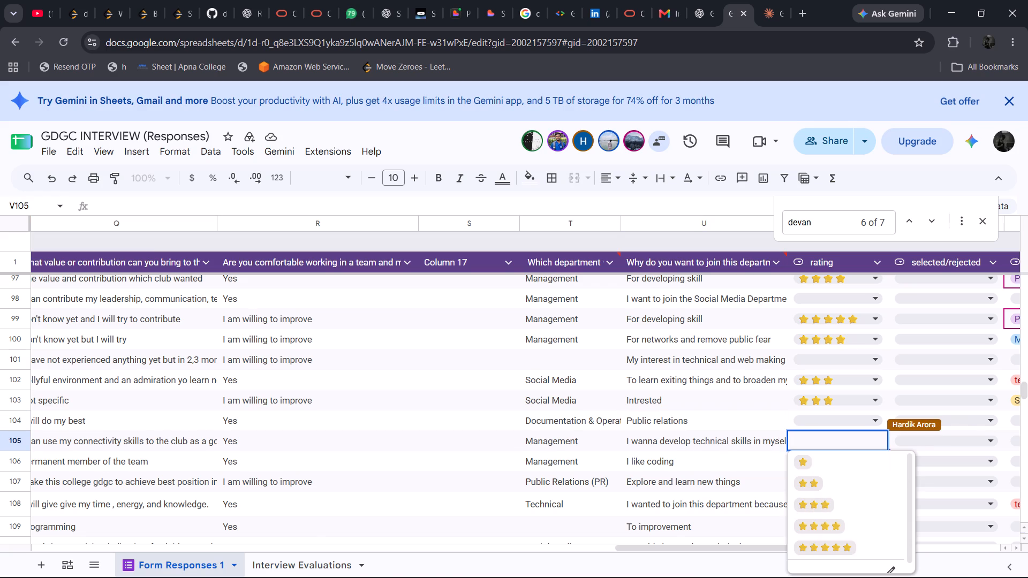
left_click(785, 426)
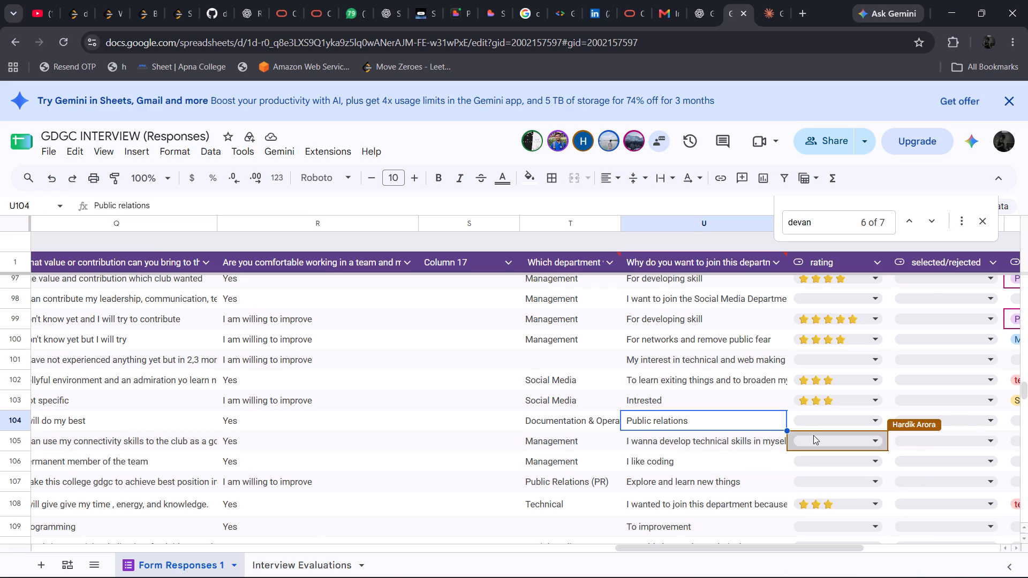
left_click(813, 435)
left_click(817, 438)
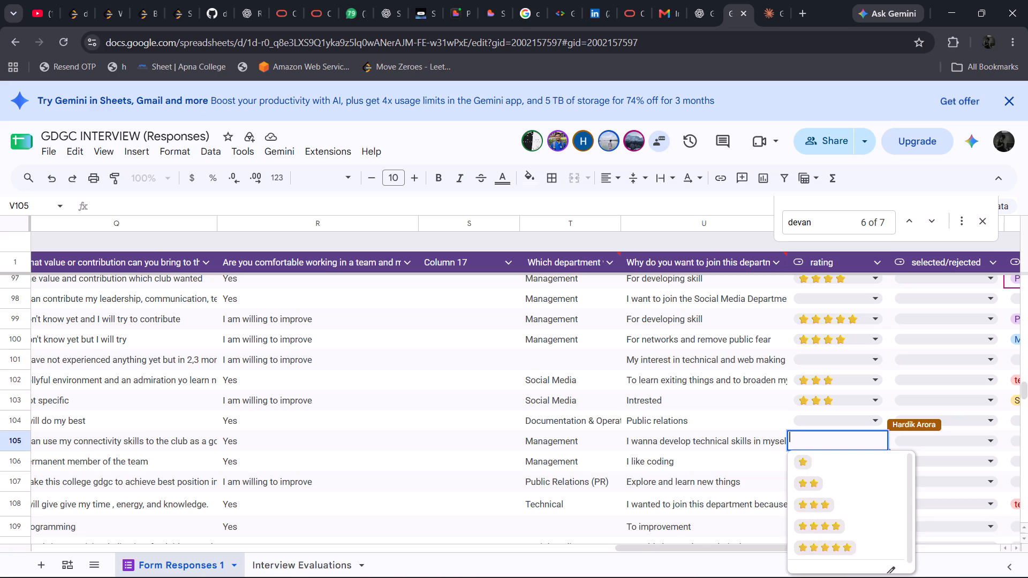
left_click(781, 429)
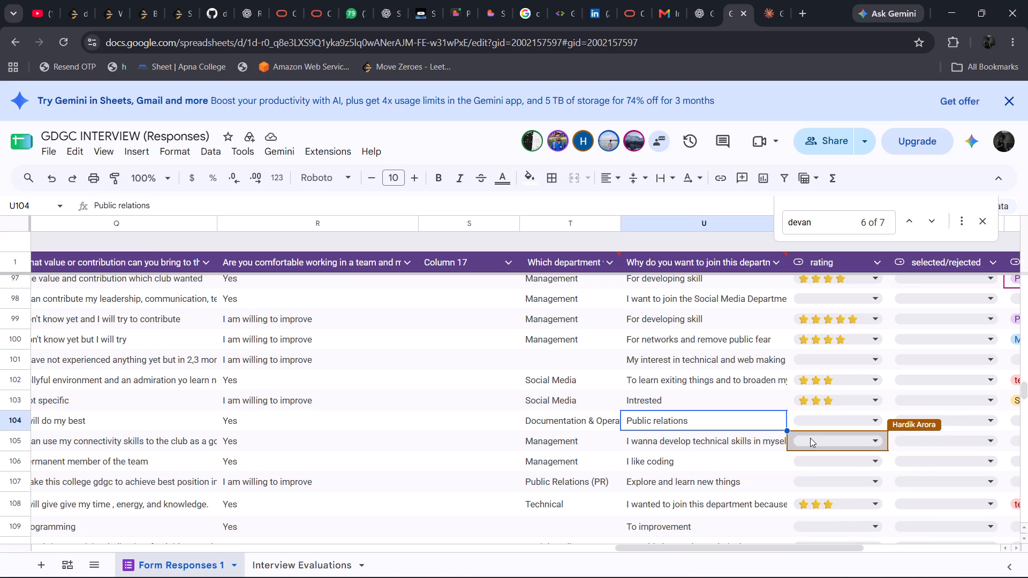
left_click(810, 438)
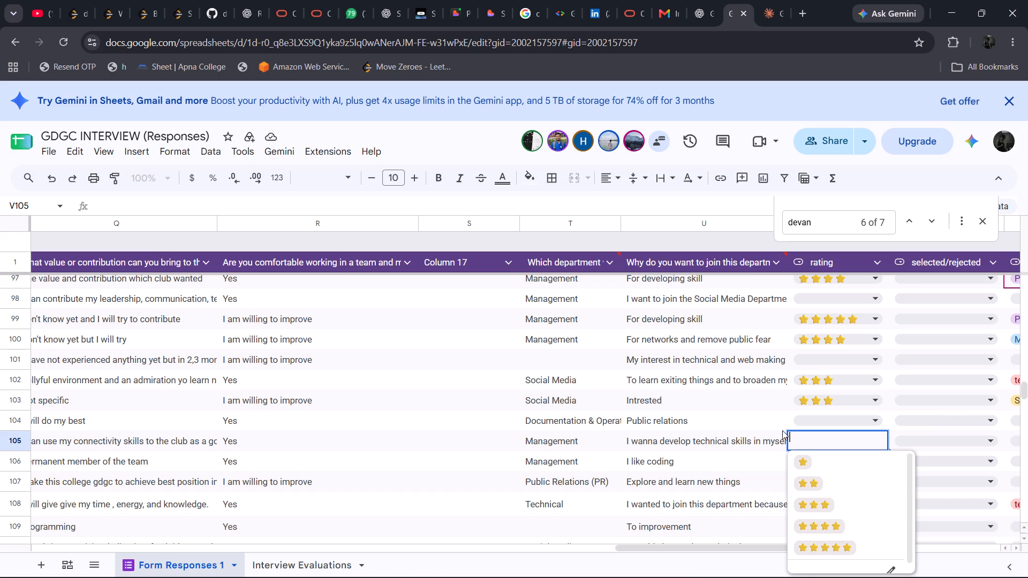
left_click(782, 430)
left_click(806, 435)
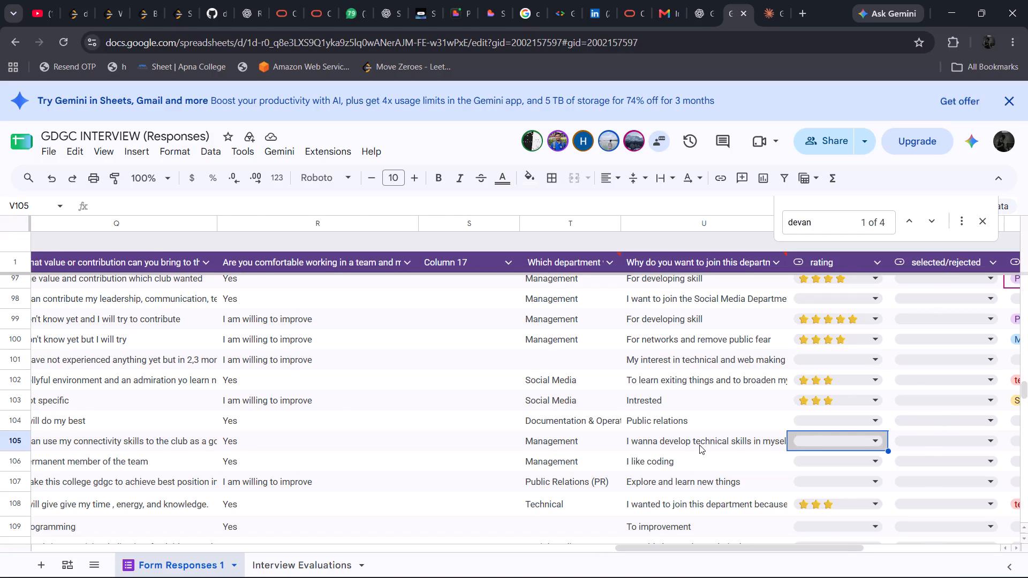
Select the row 105 applicant matching "devan" and set their rating to one star in the rating column.
scroll(699, 445, "right", 3)
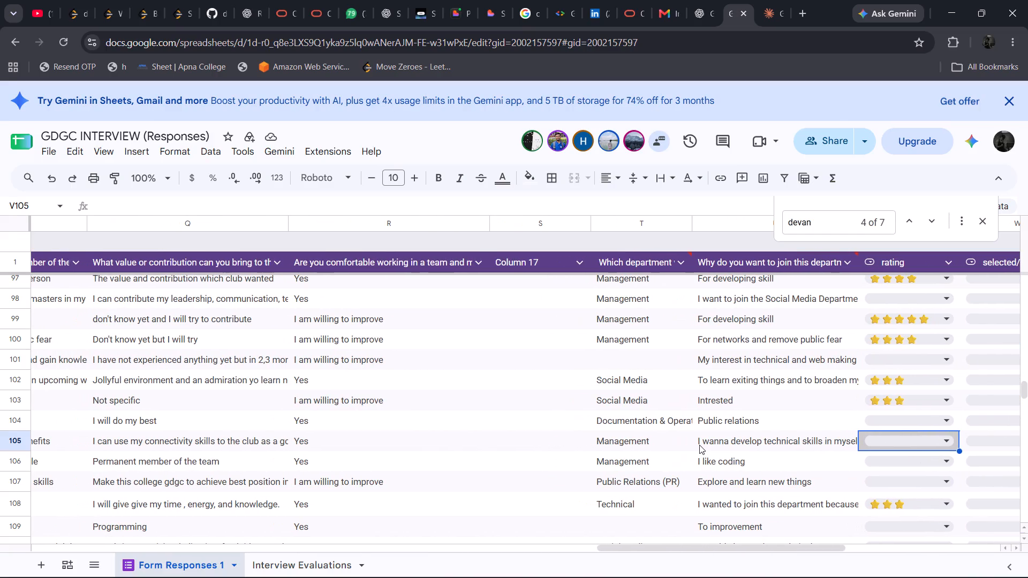
scroll(699, 445, "right", 9)
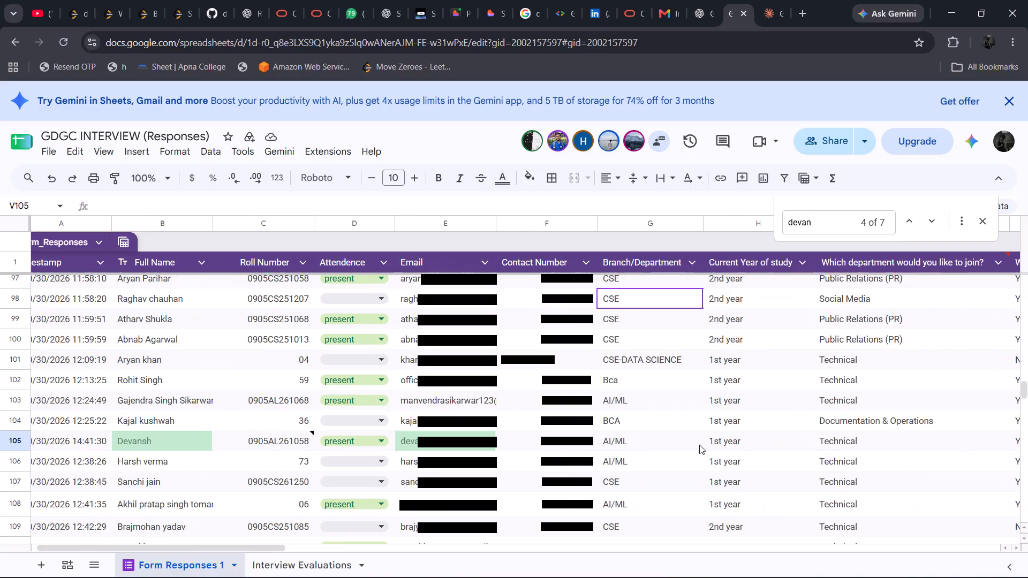
left_click(14, 443)
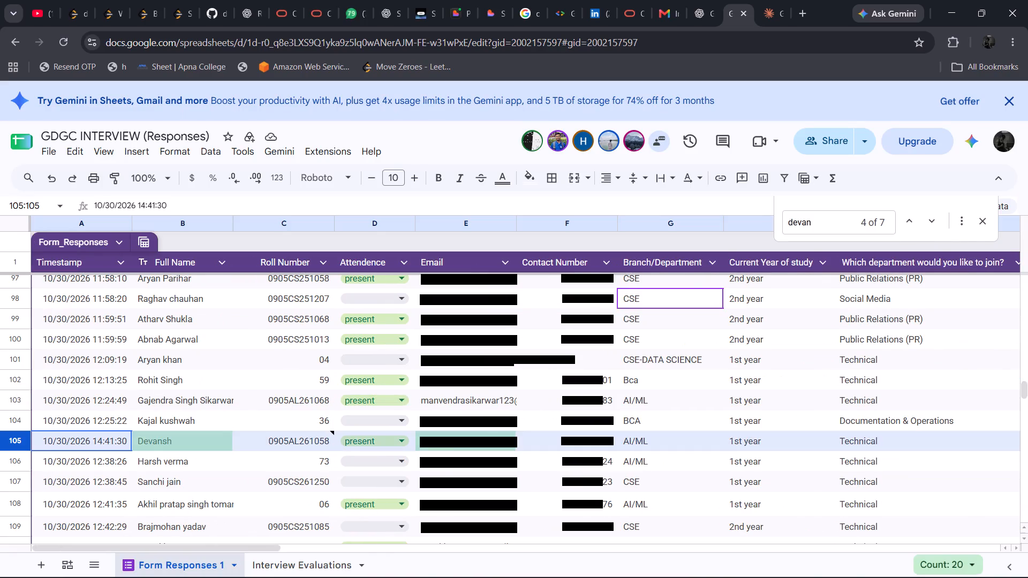
scroll(797, 438, "left", 5)
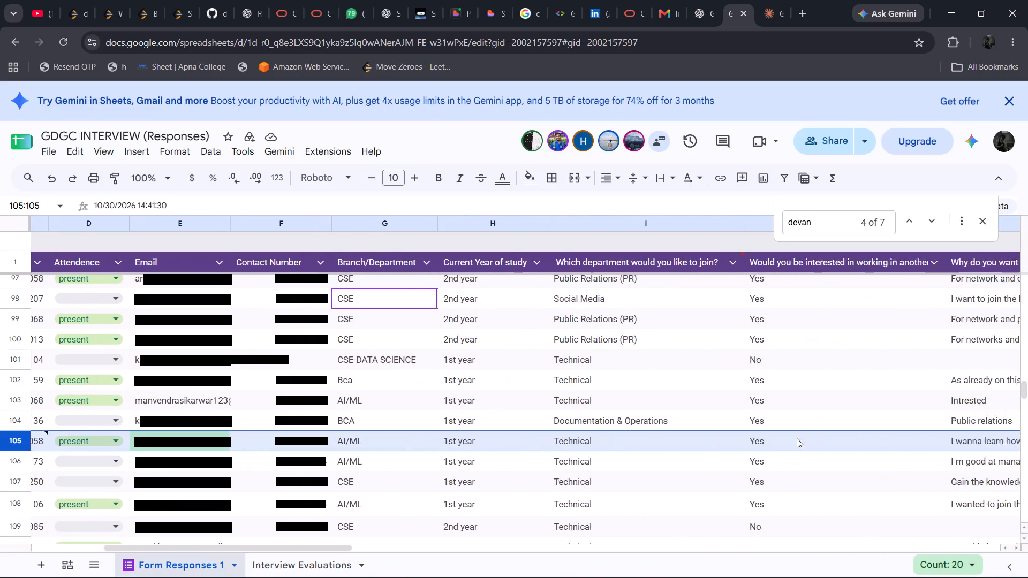
scroll(797, 438, "left", 6)
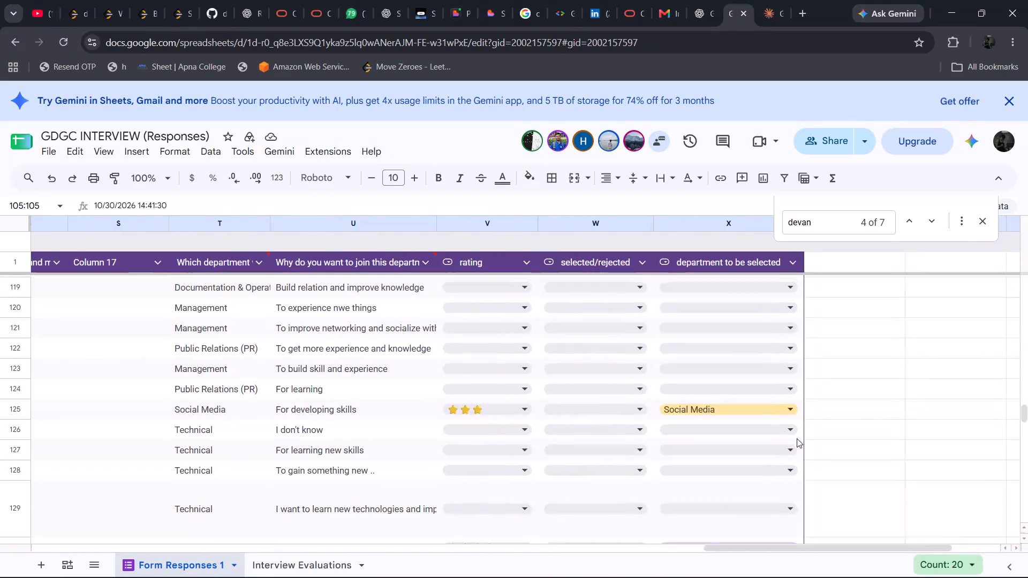
scroll(797, 438, "up", 5)
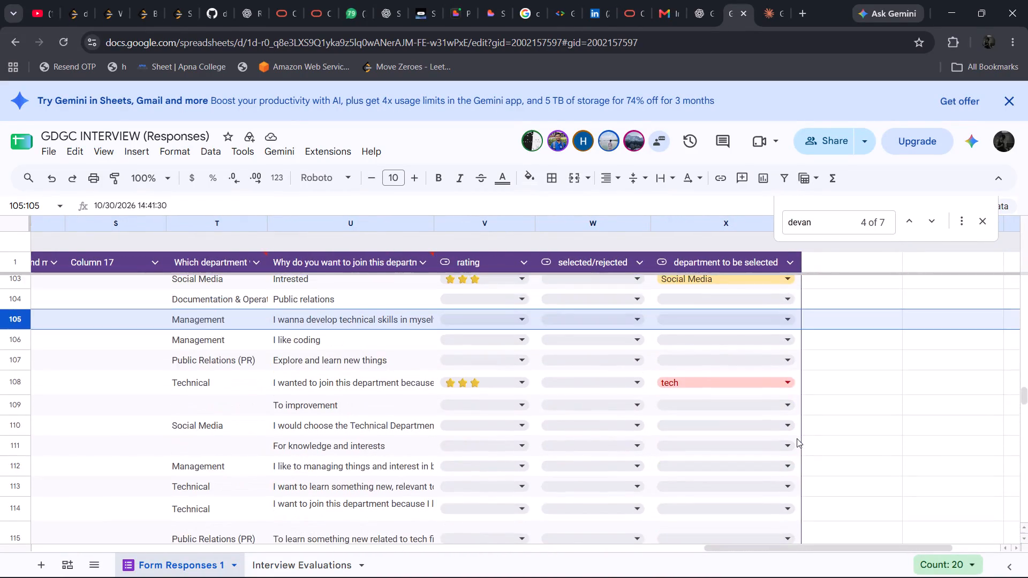
left_click(466, 325)
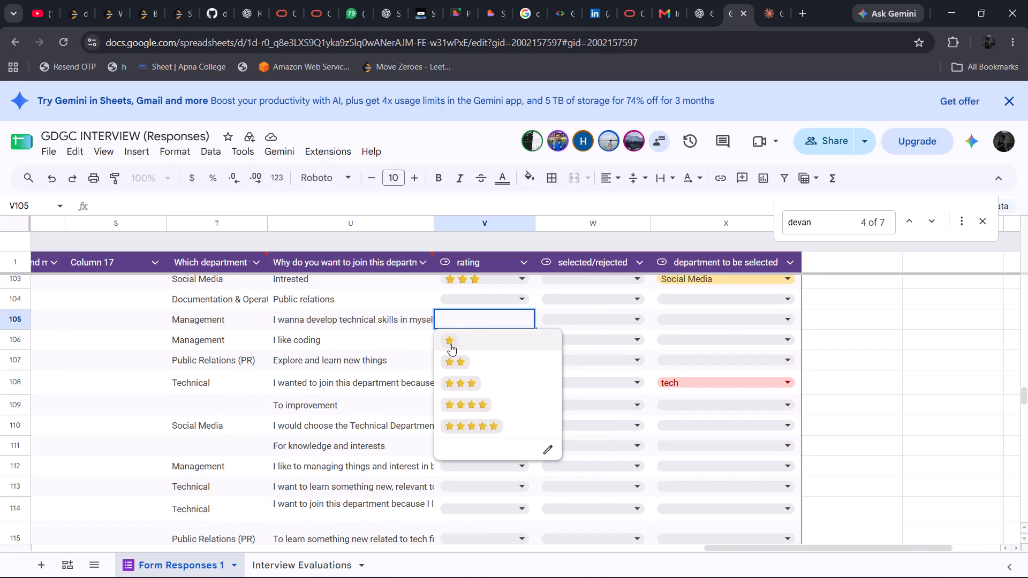
left_click(450, 344)
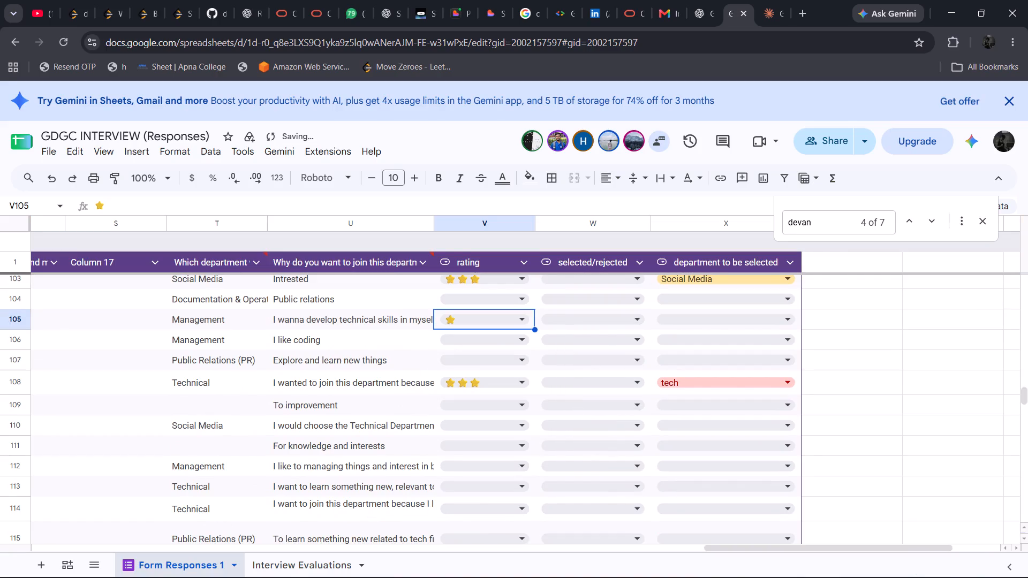
Search the form responses for "anki" and select row 152, the applicant matching in the Full Name column.
double_click(800, 227)
key("BackSpace")
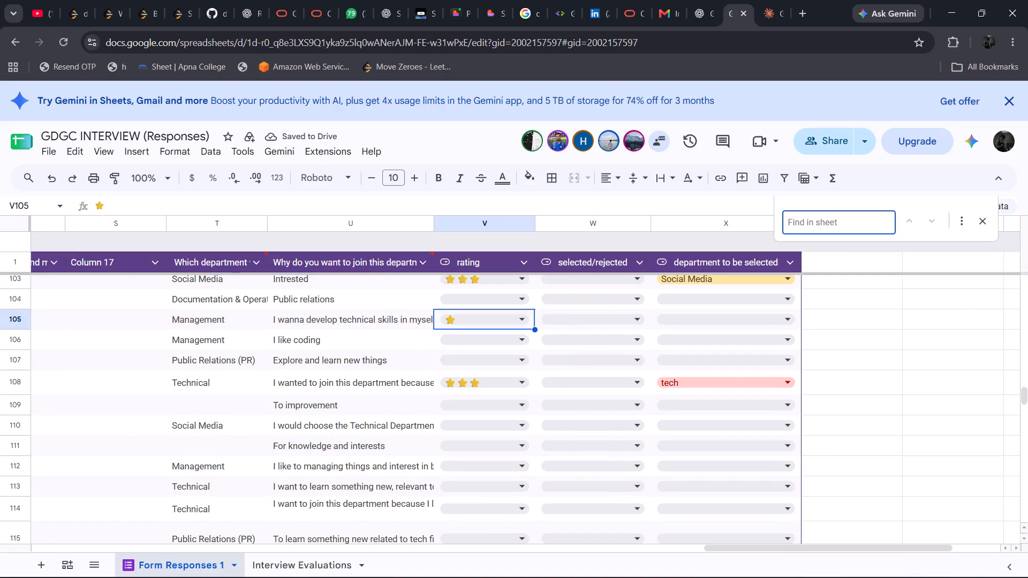
type("anki")
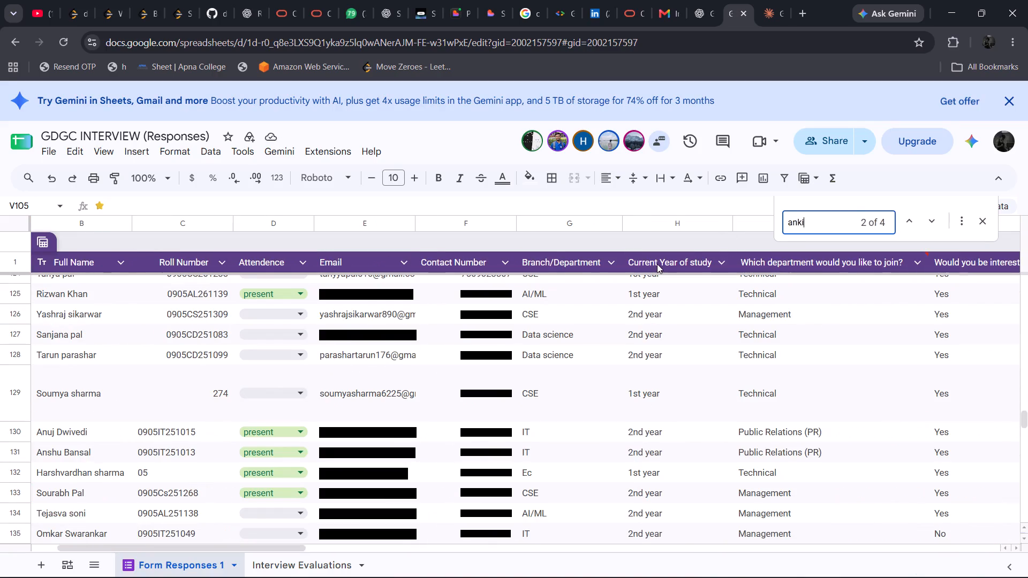
scroll(563, 363, "right", 8)
scroll(563, 363, "up", 3)
scroll(563, 363, "down", 2)
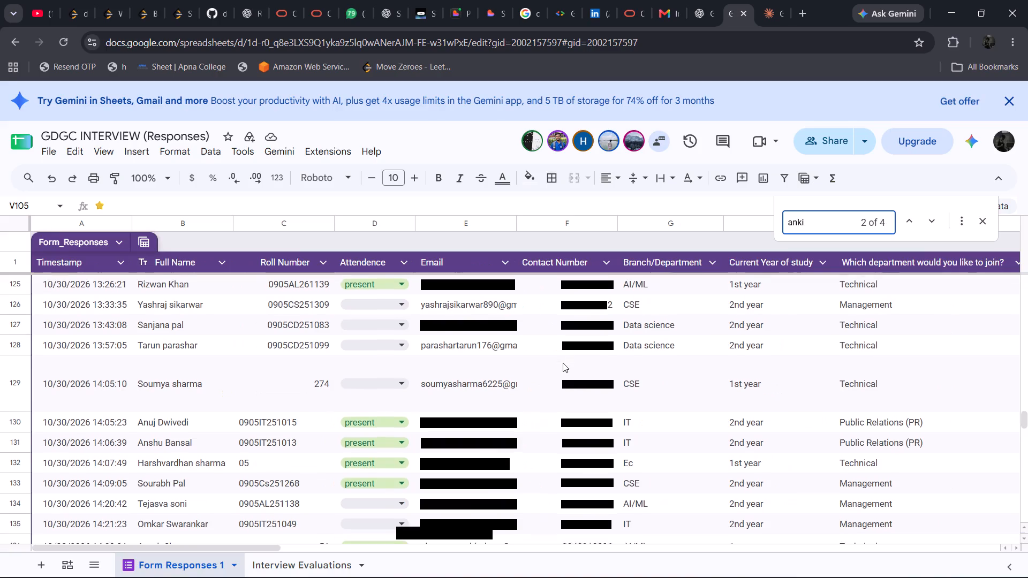
scroll(563, 363, "down", 5)
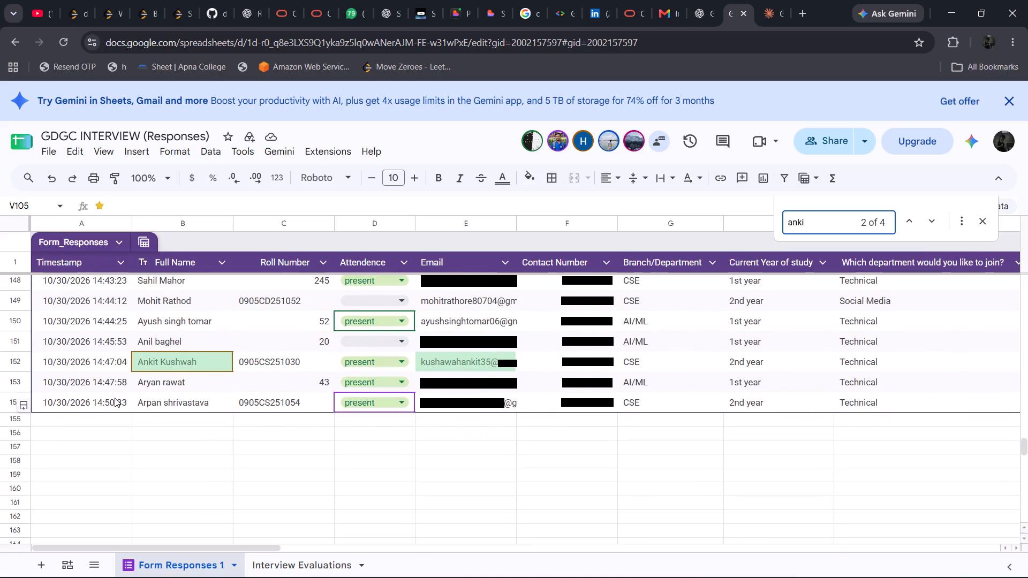
left_click(19, 359)
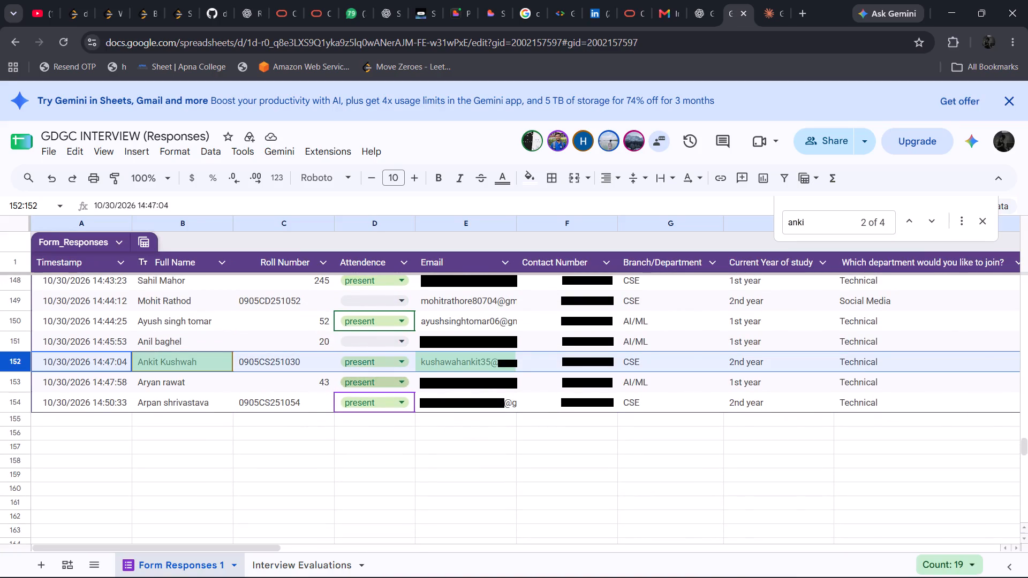
Look through the row 152 applicant's form answers up to the rating column and open the star rating choices for that row.
scroll(613, 372, "left", 11)
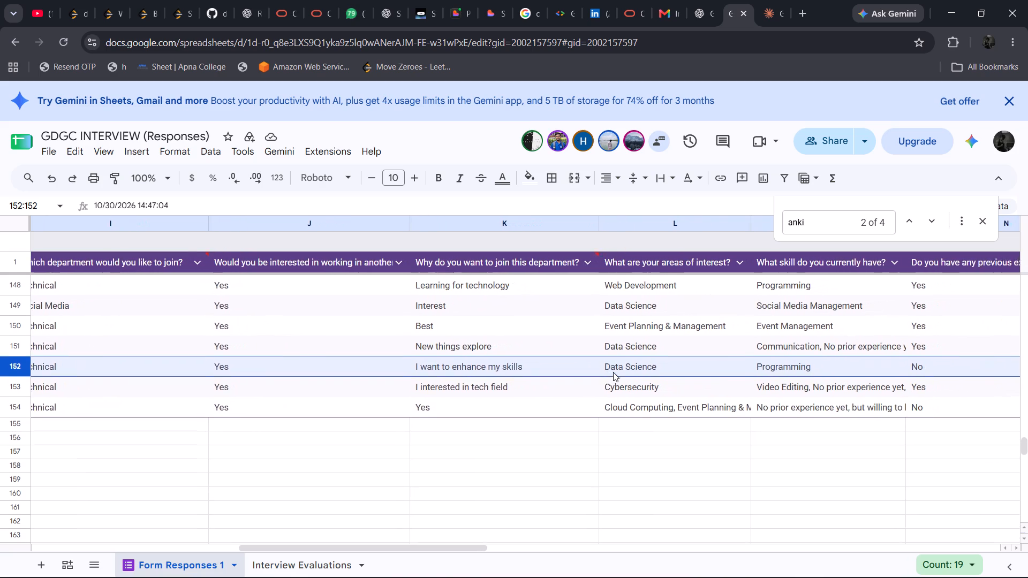
scroll(613, 372, "left", 8)
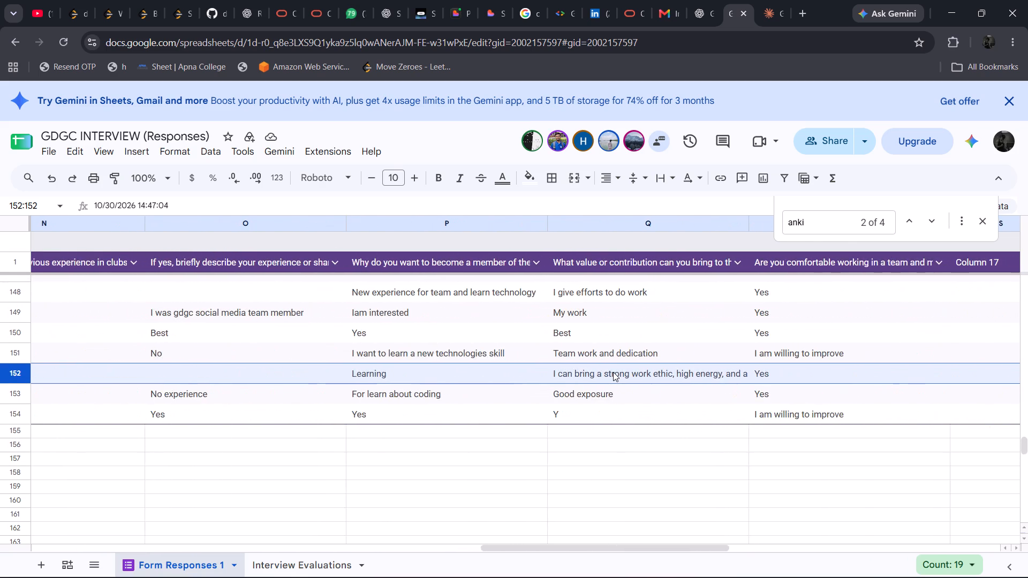
scroll(613, 372, "left", 6)
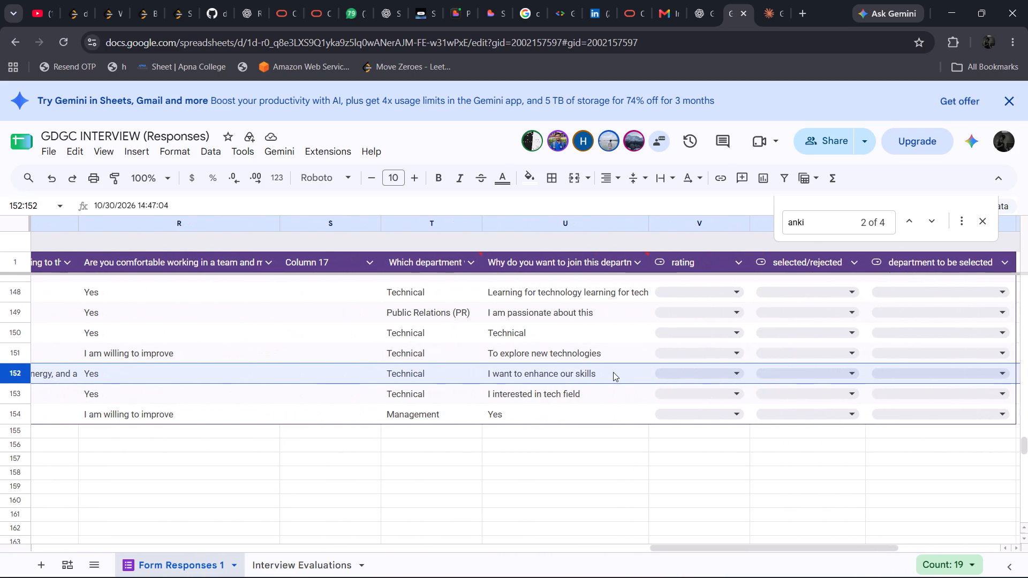
left_click(679, 374)
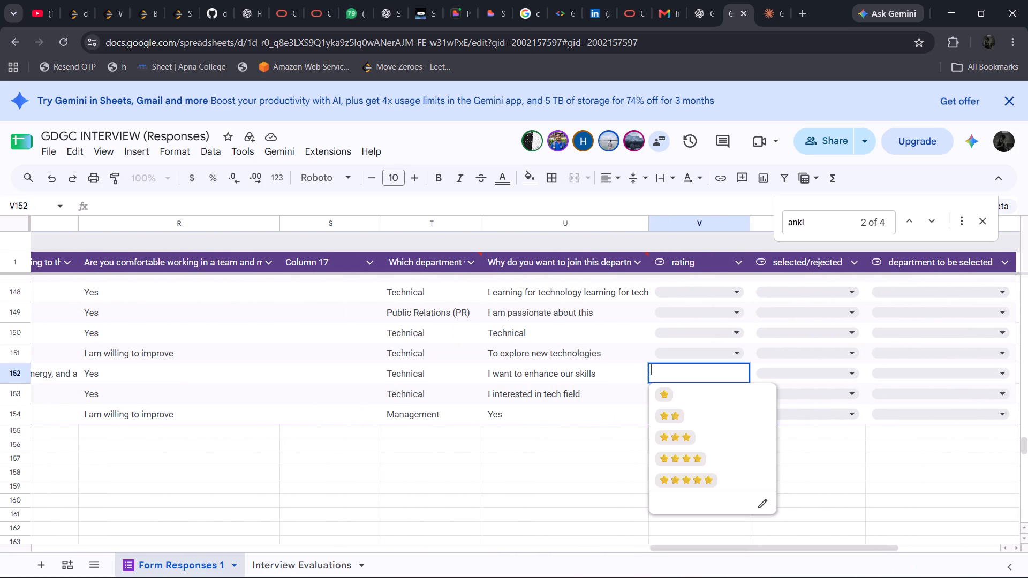
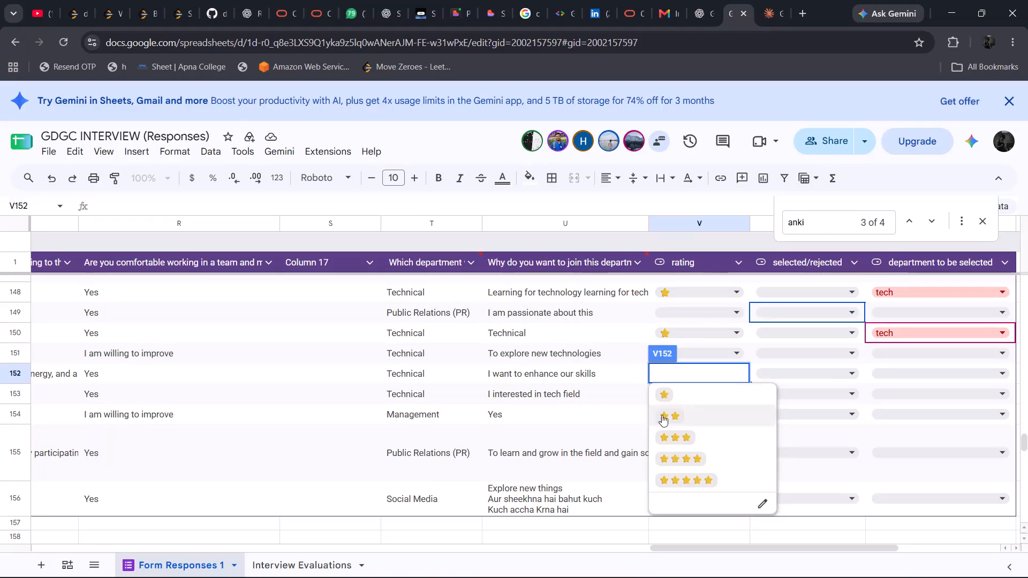
Rate the row 152 applicant two stars and set their department to be selected to tech.
left_click(680, 416)
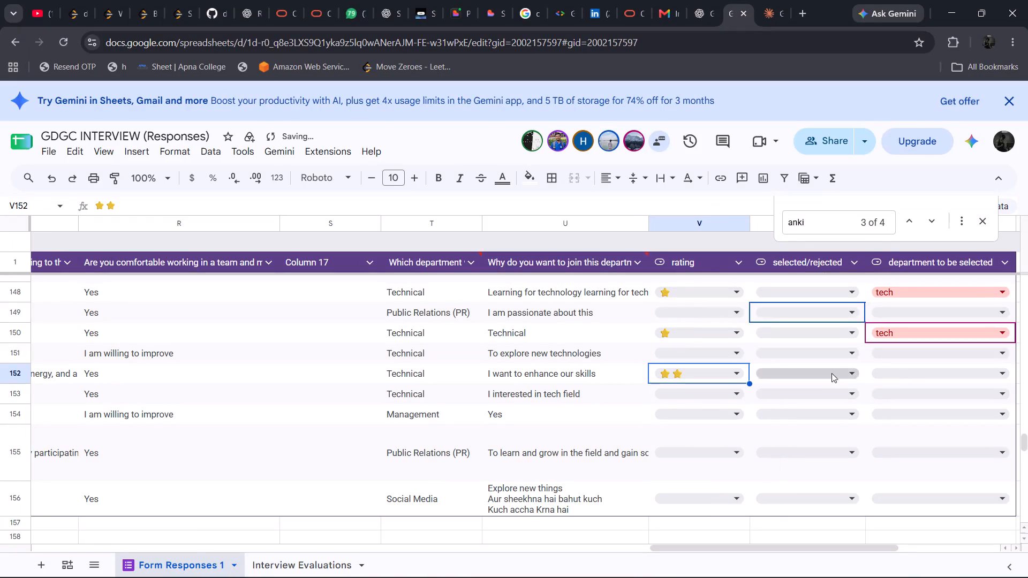
left_click(894, 371)
left_click(881, 396)
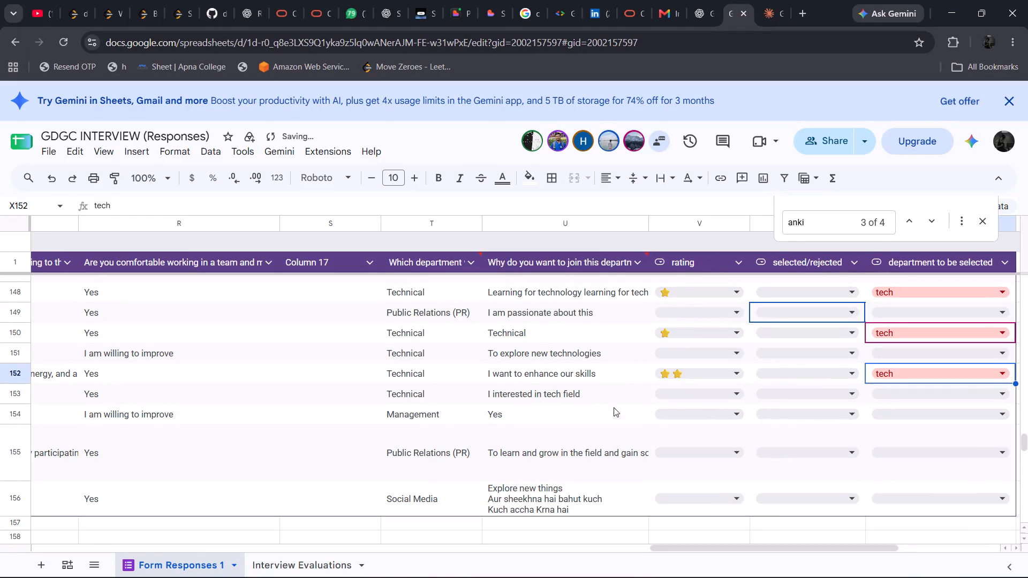
Go back to the applicants' names and attendance at the start of the form responses.
scroll(493, 382, "right", 13)
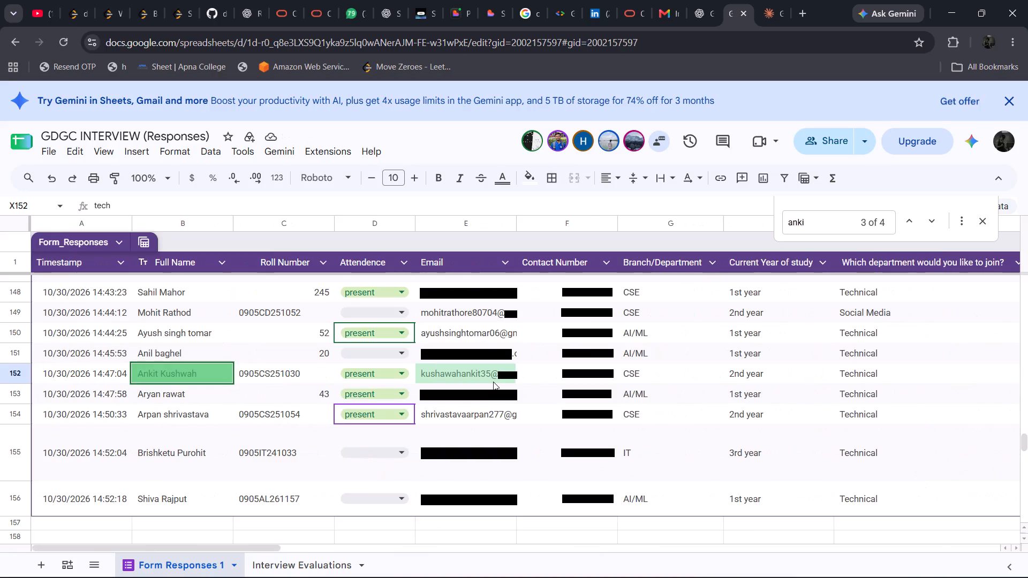
scroll(426, 386, "up", 6)
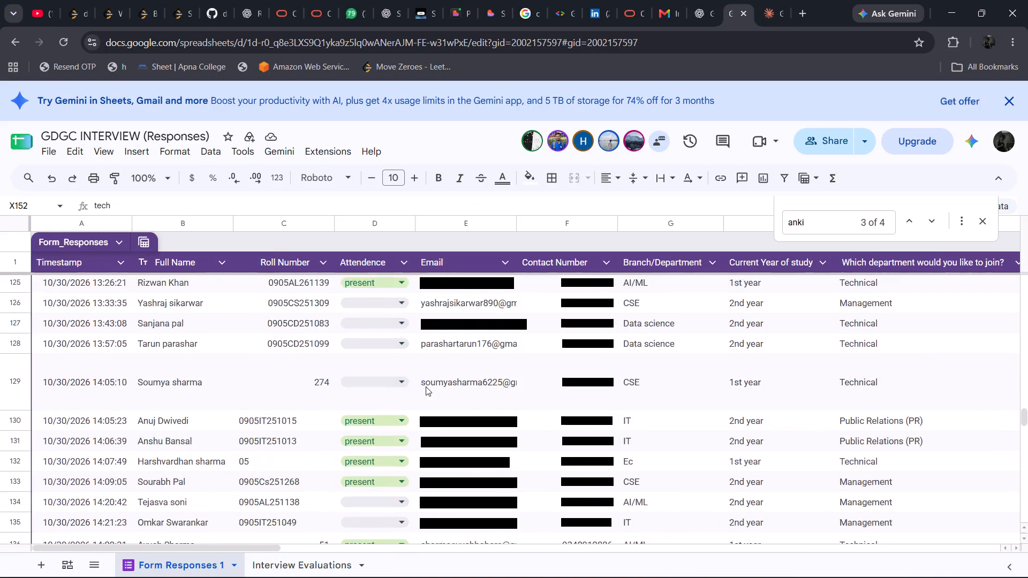
scroll(426, 386, "up", 5)
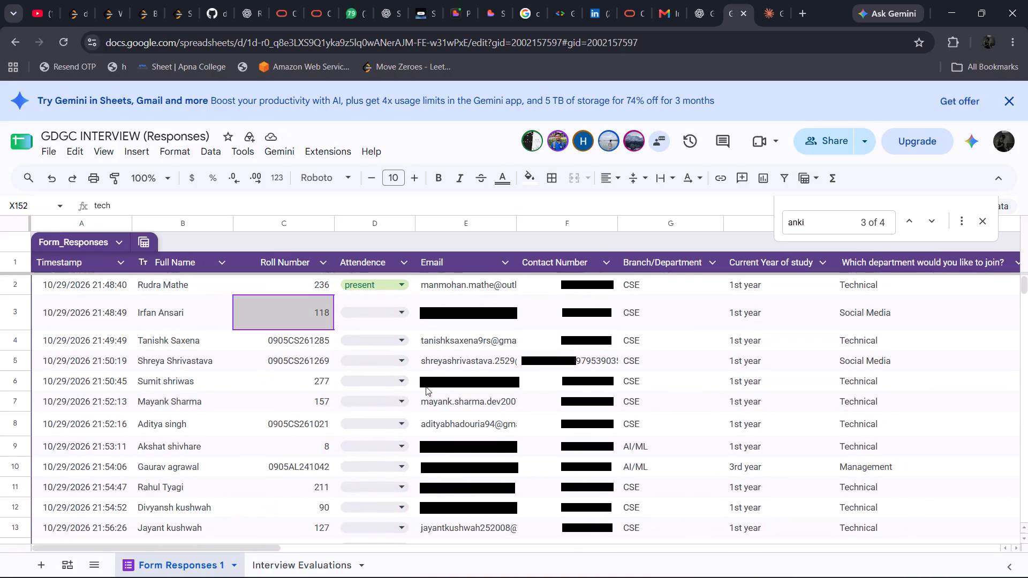
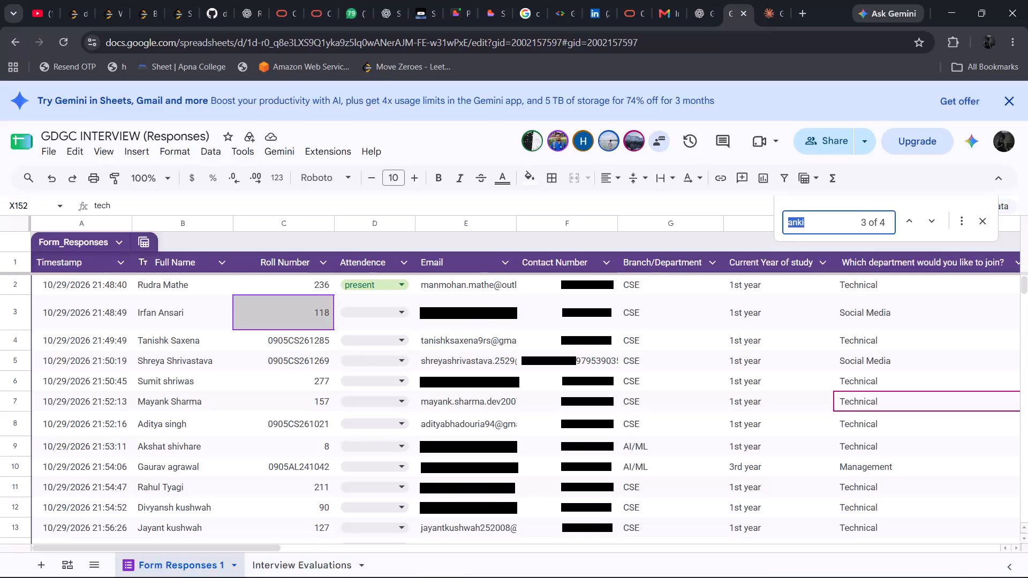
Search the form responses for "arpa", select the matching applicant's row 154, and go to its rating and department fields.
type("arpa")
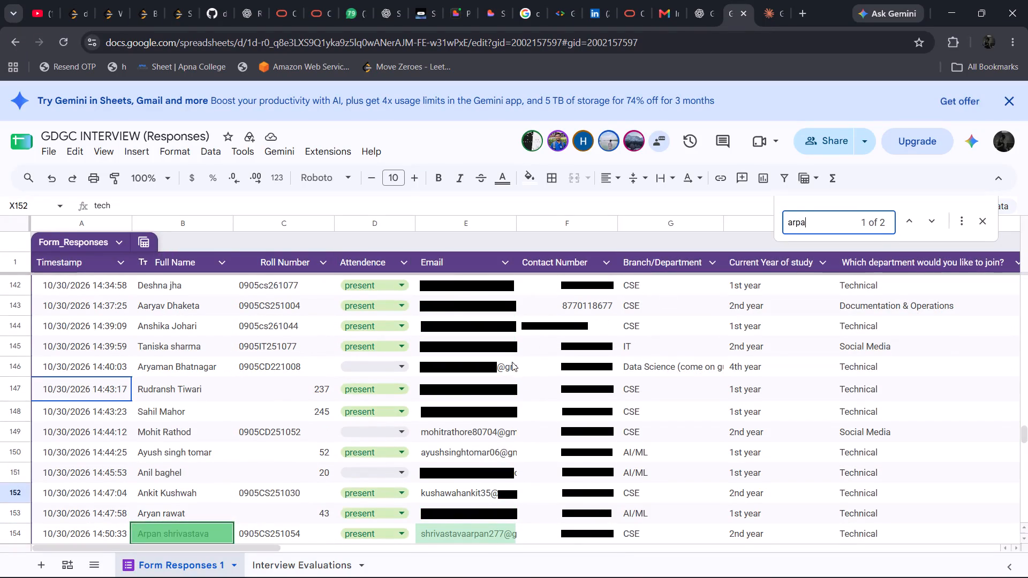
scroll(468, 397, "down", 3)
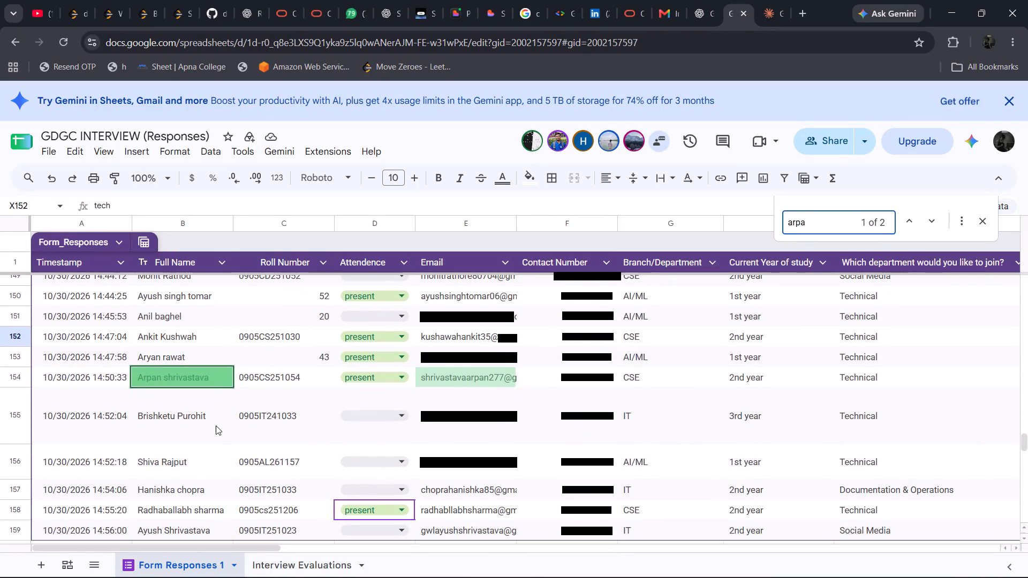
left_click(23, 378)
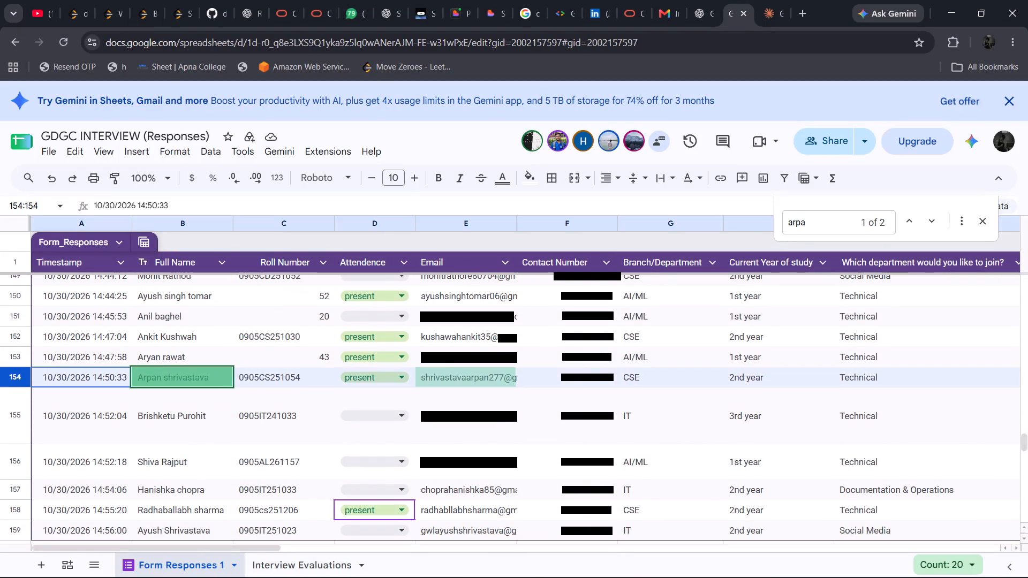
scroll(655, 377, "left", 2)
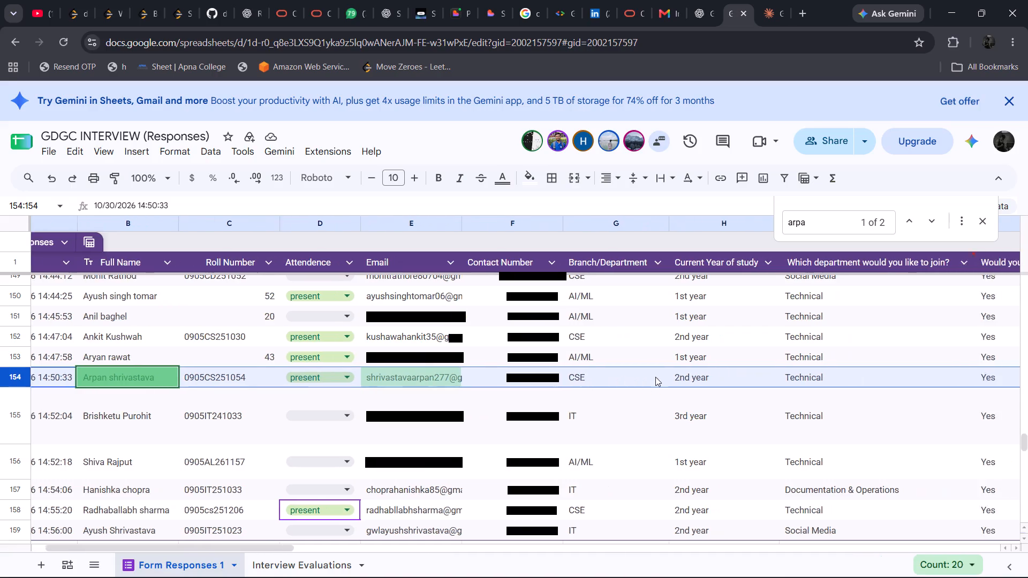
scroll(655, 377, "left", 10)
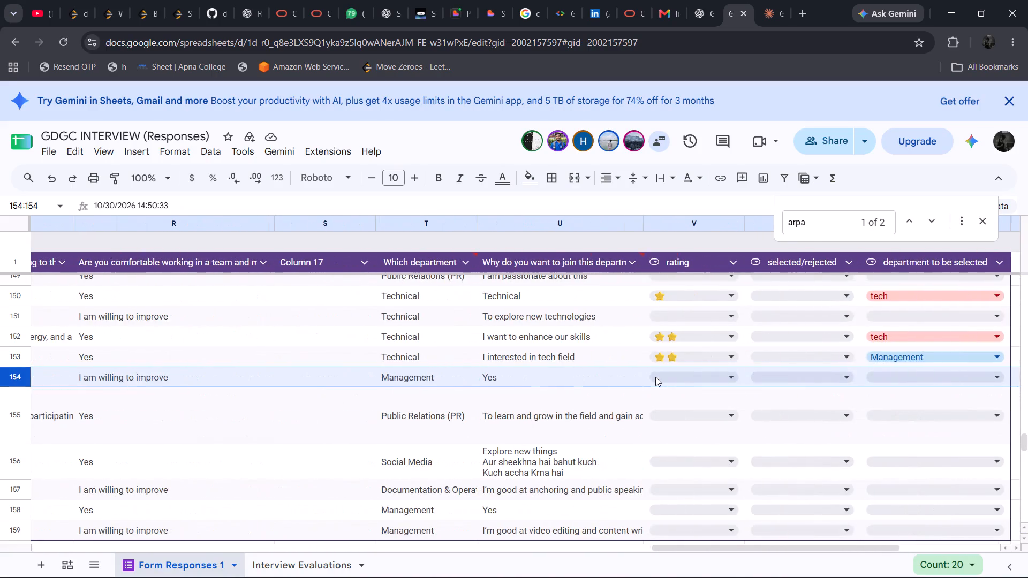
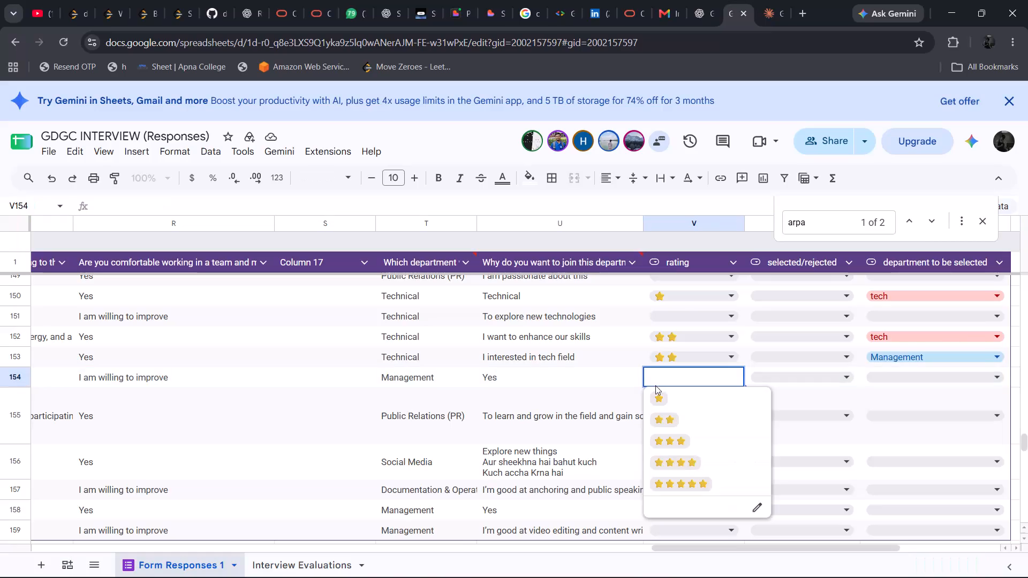
Give the applicant in row 154 a one-star rating and set the department to be selected to tech.
left_click(656, 398)
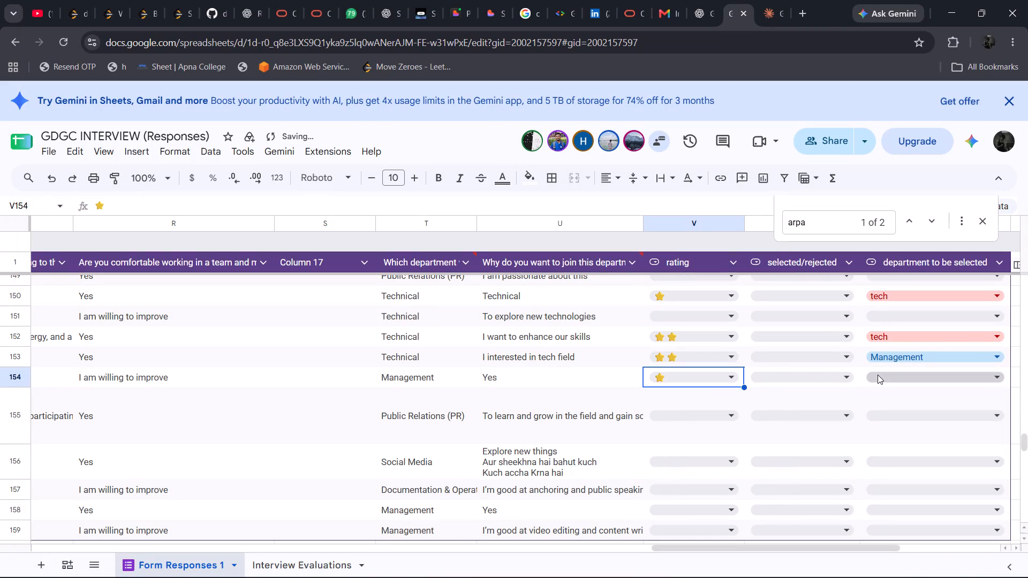
left_click(878, 375)
left_click(878, 397)
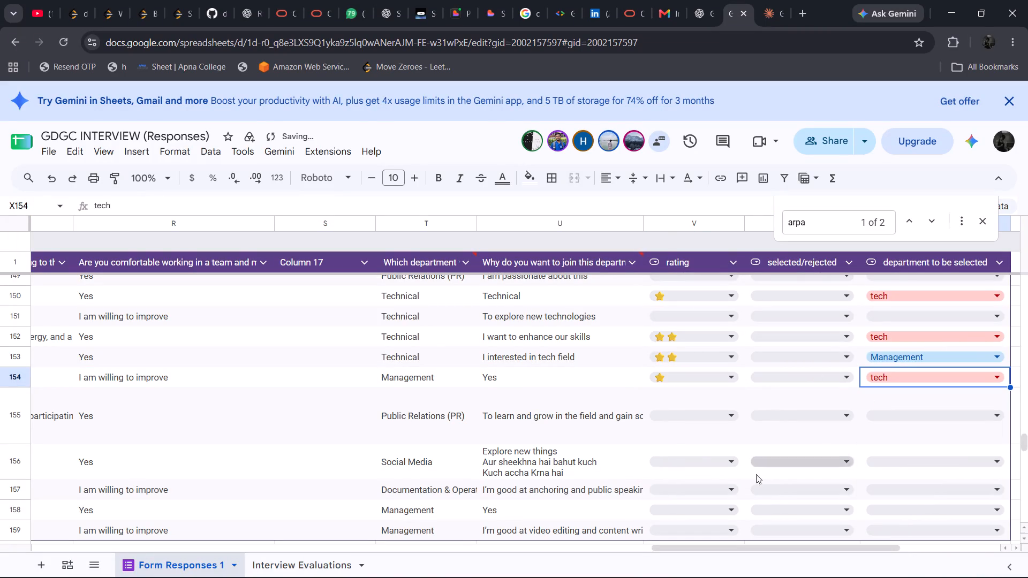